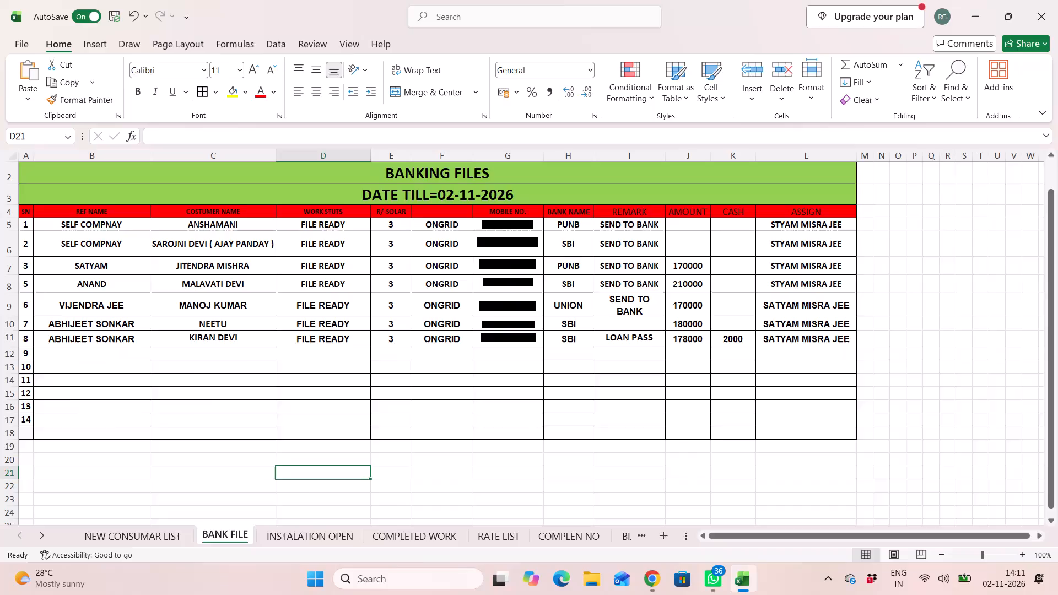
Review the INSTALATION OPEN and COMPLETED WORK sheets to compare their entries and column layouts.
left_click(299, 533)
left_click(369, 489)
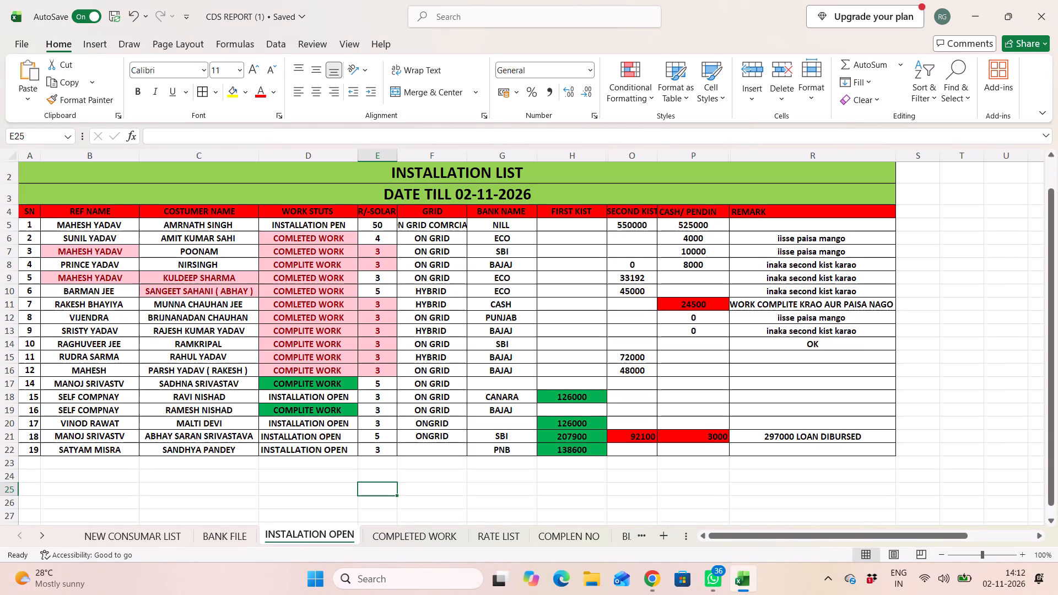
left_click(400, 538)
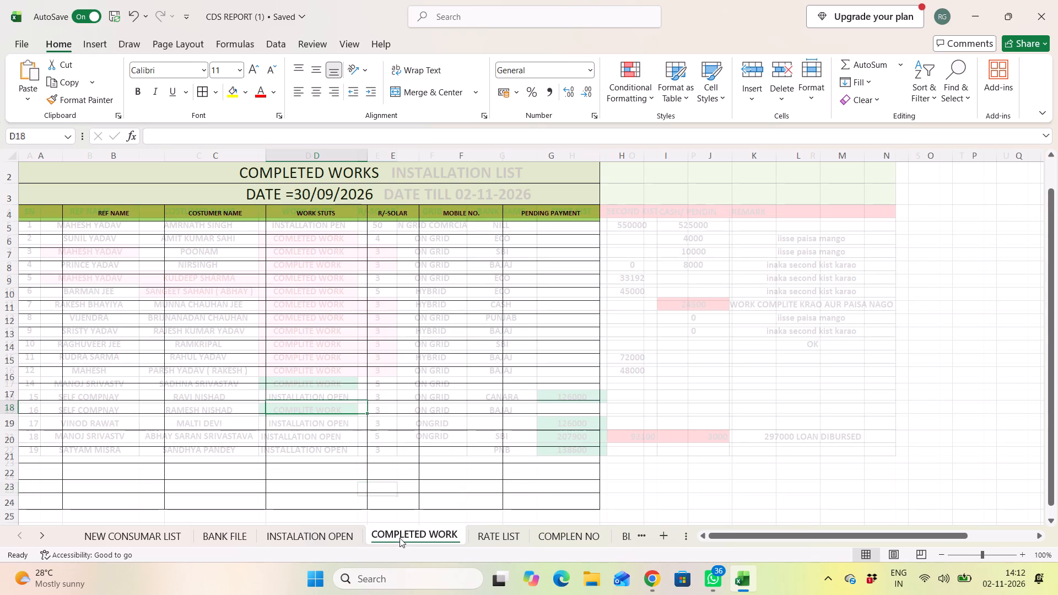
left_click(322, 534)
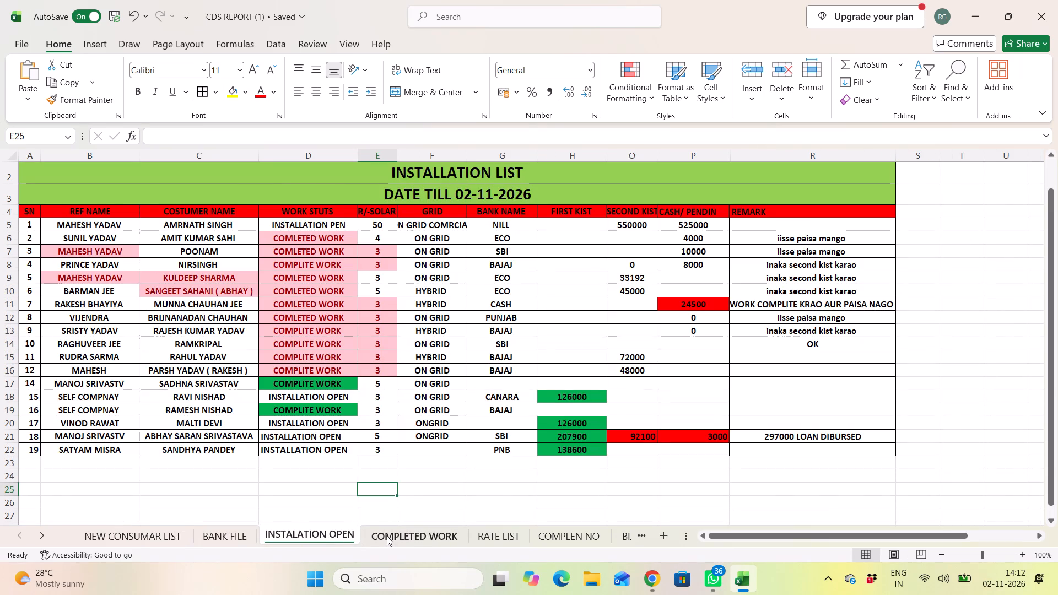
left_click(387, 536)
left_click(338, 534)
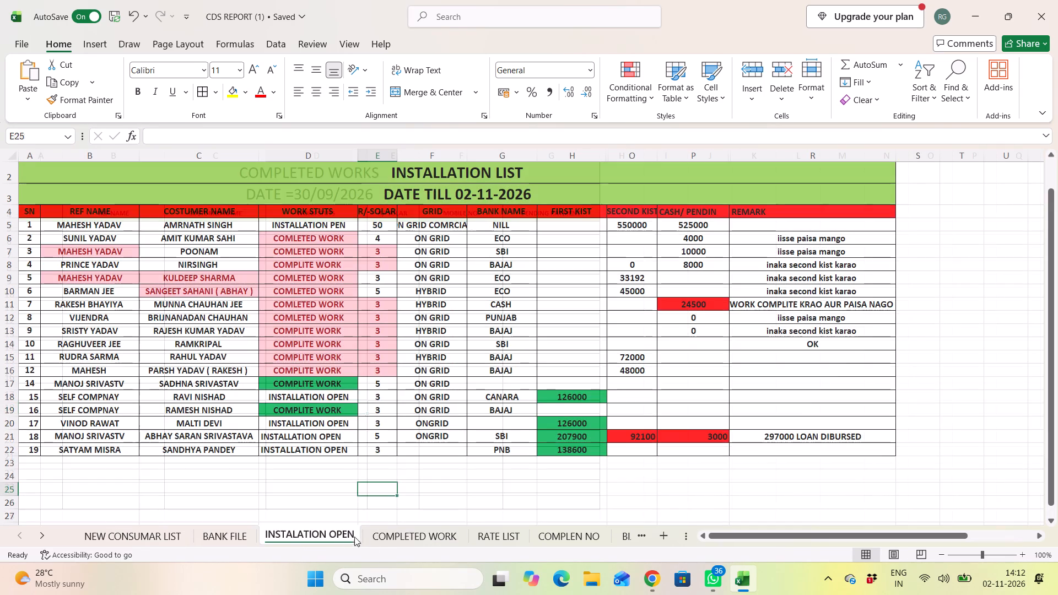
left_click(407, 539)
left_click(350, 534)
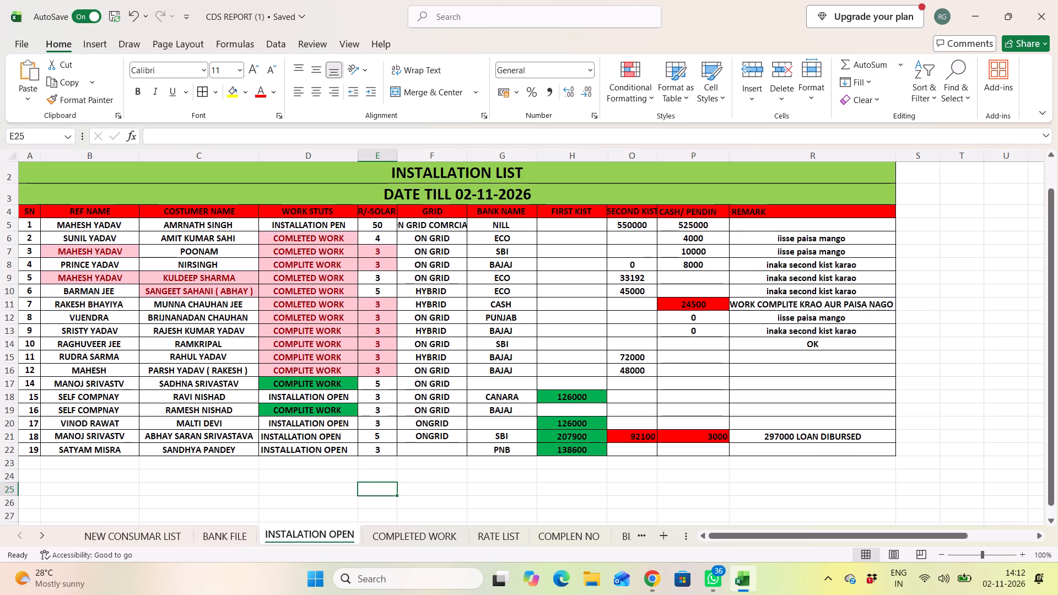
Move the SN 12 entry, from REF NAME through REMARK, out of INSTALATION OPEN into COMPLETED WORK starting at cell A5.
left_click_drag(67, 371, 795, 378)
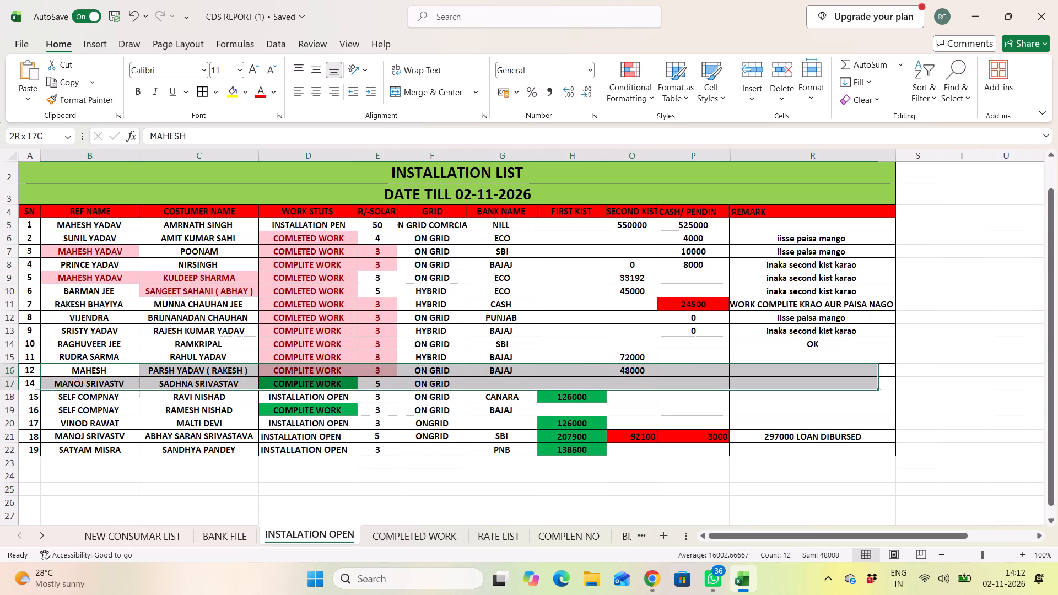
left_click_drag(795, 378, 832, 366)
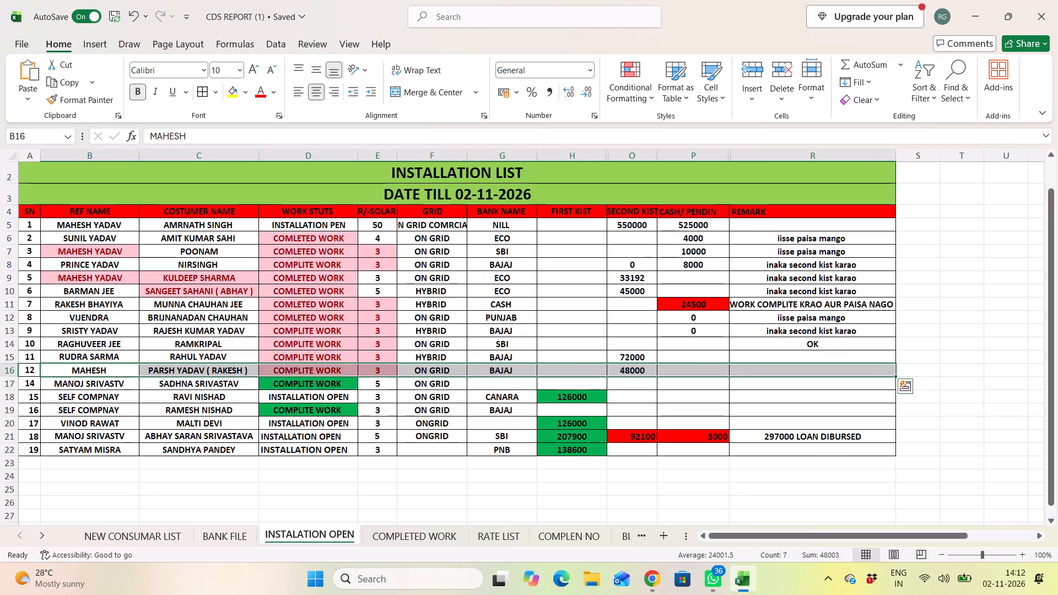
key("ctrl+x")
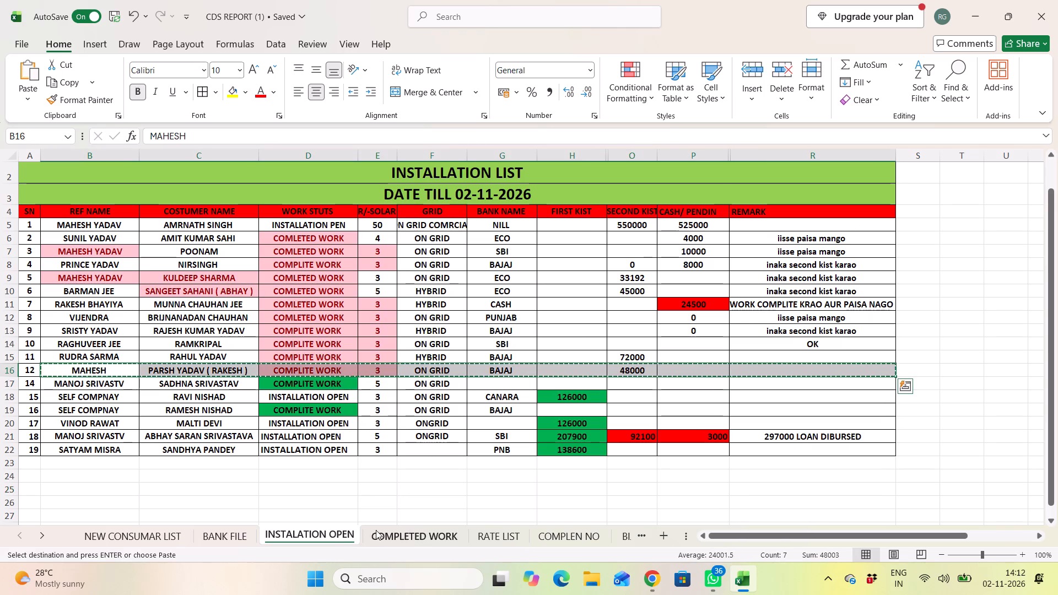
left_click(377, 530)
left_click(33, 226)
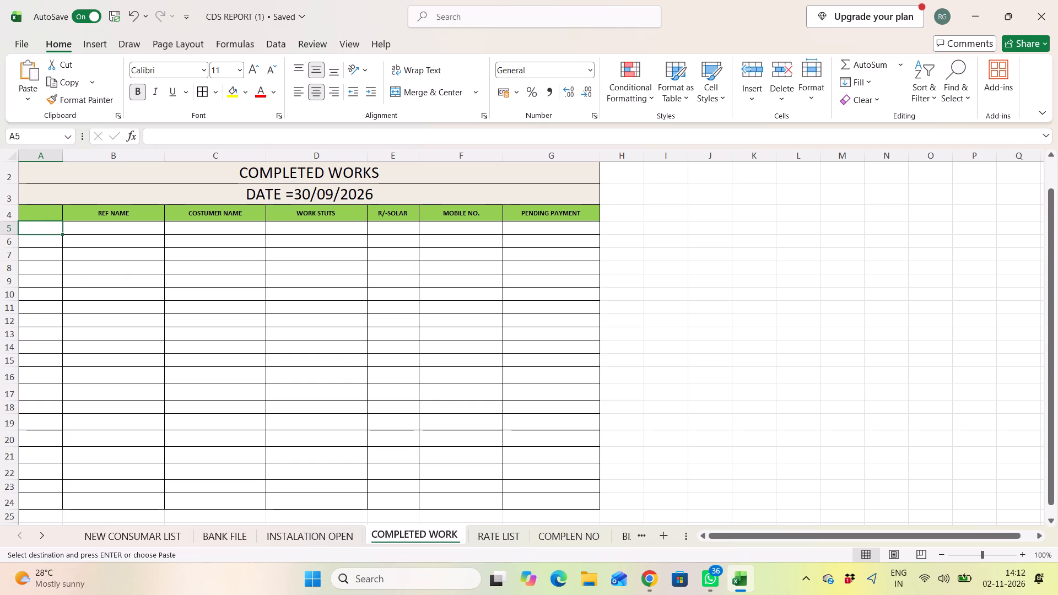
key("ctrl+v")
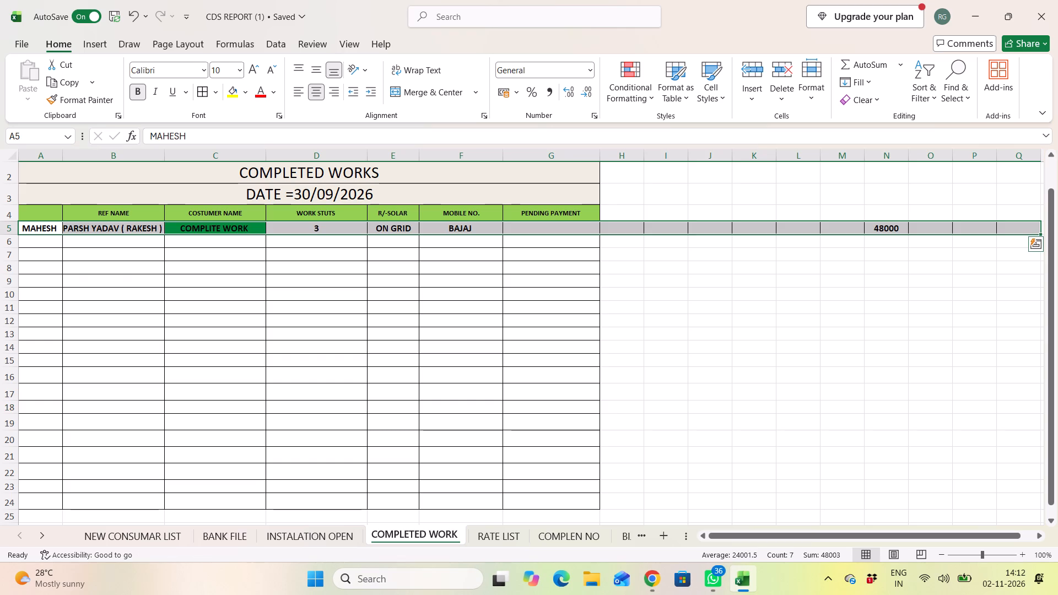
Insert a new column before the MOBILE NO. column on the COMPLETED WORK sheet.
left_click(452, 157)
right_click(452, 157)
left_click(492, 289)
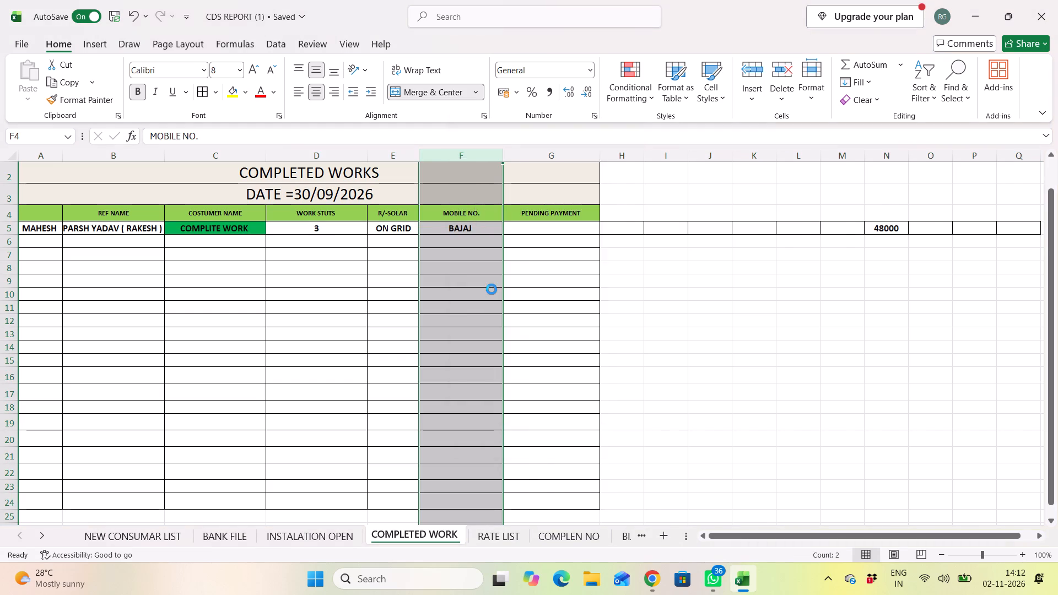
Move the BAJAJ entry from G5 under MOBILE NO. into the new column's cell F5.
left_click(511, 228)
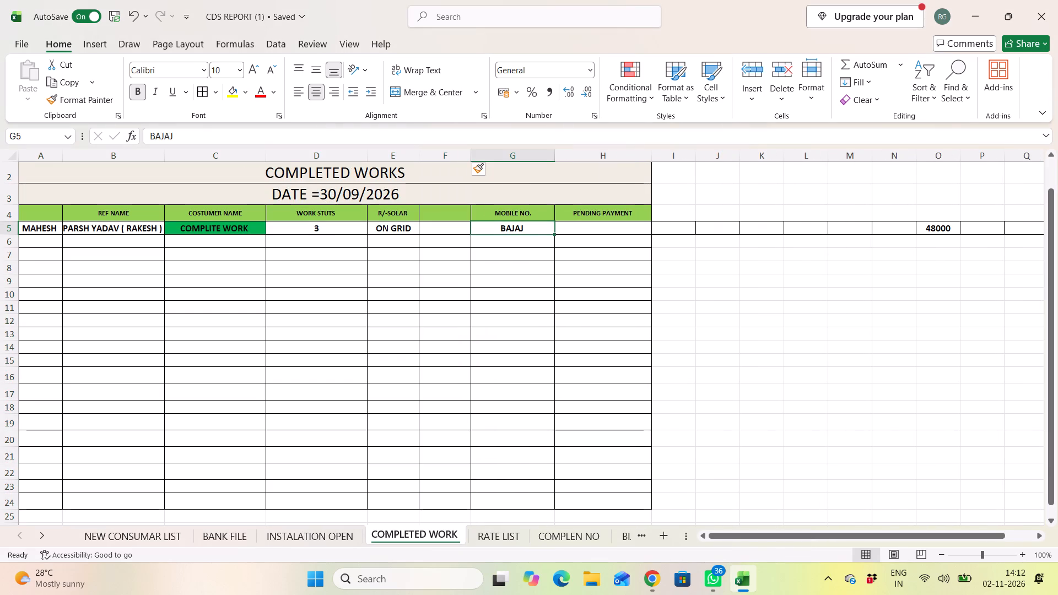
key("ctrl+x")
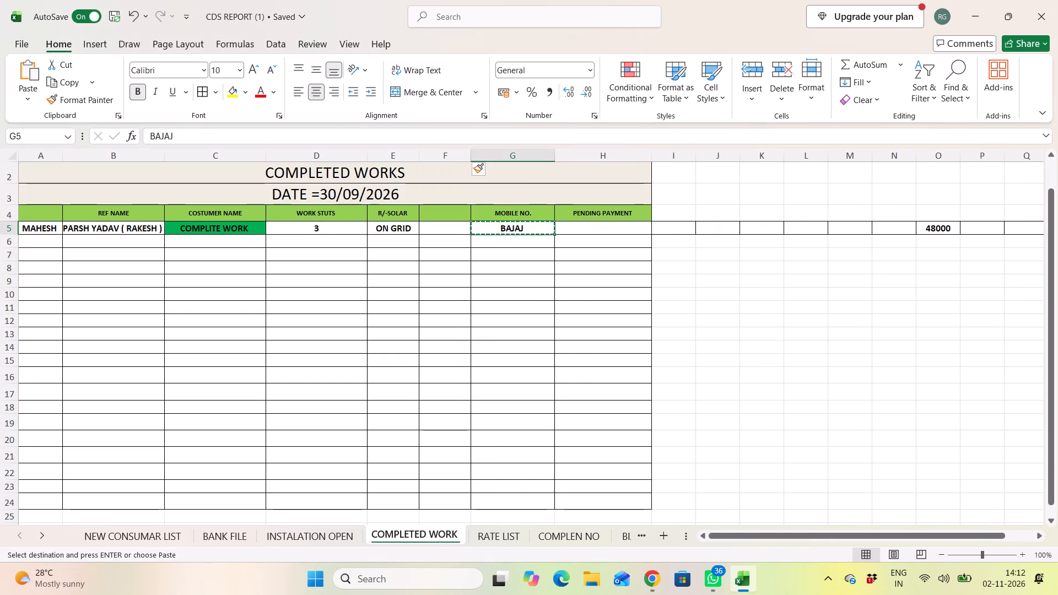
left_click(446, 228)
key("ctrl+v")
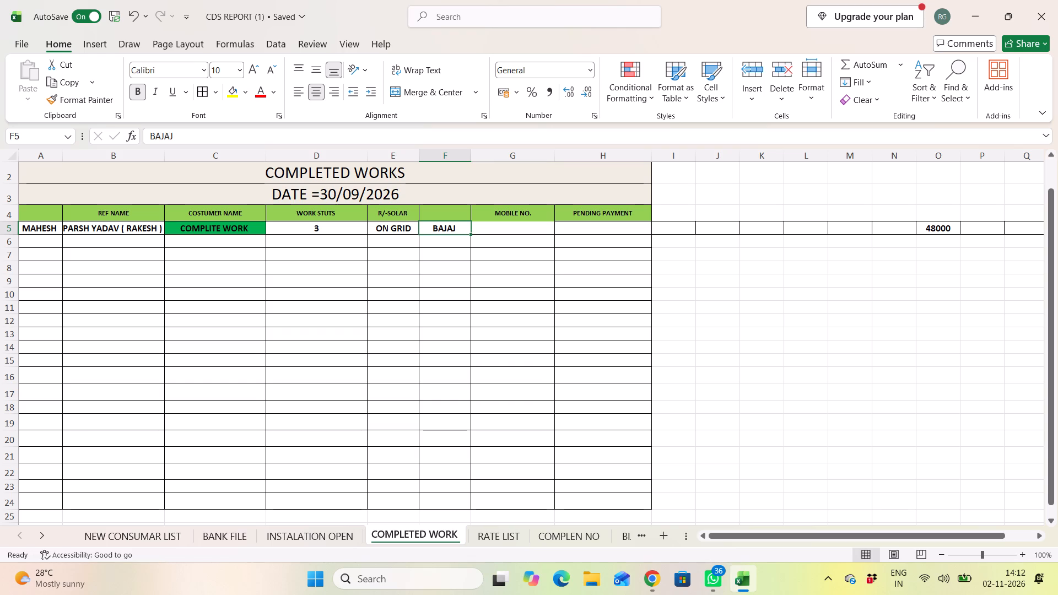
Enter BANK as the header of the new column in cell F4.
left_click(454, 212)
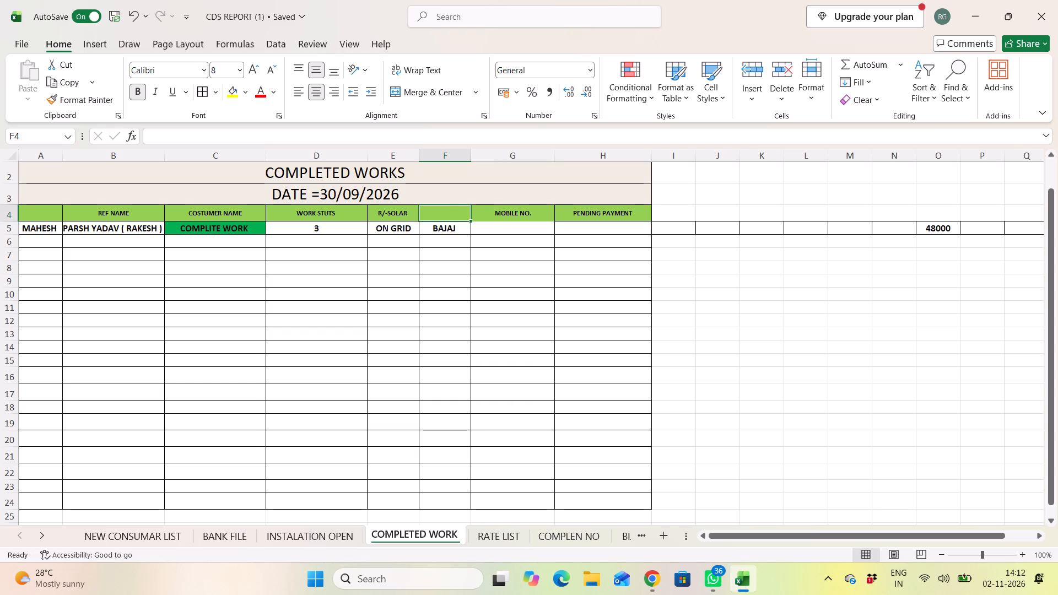
type("BANK")
key("Return")
key("Return")
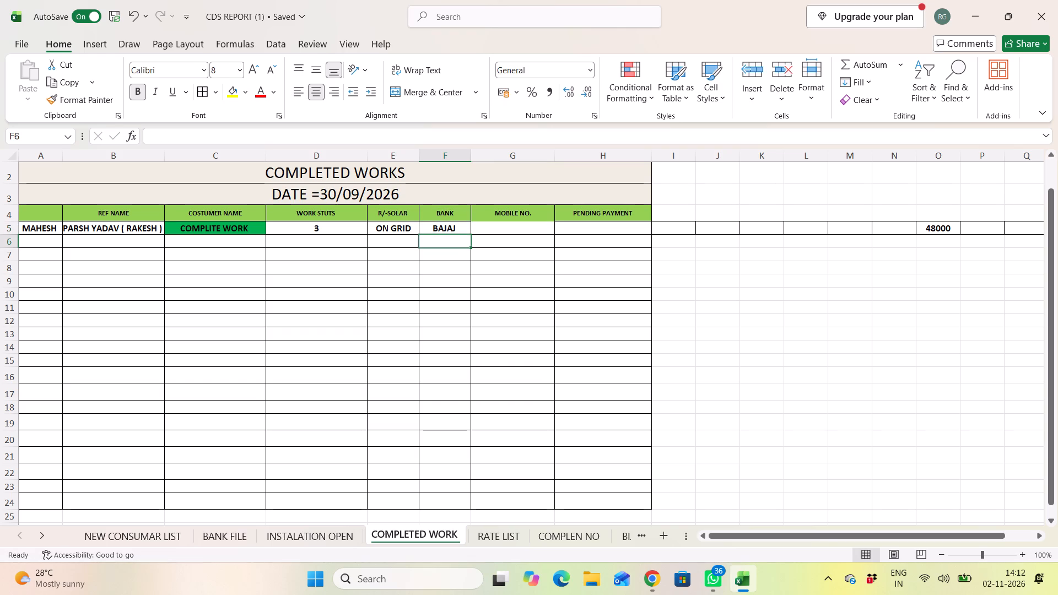
Fit the width of column B to its contents.
double_click(166, 156)
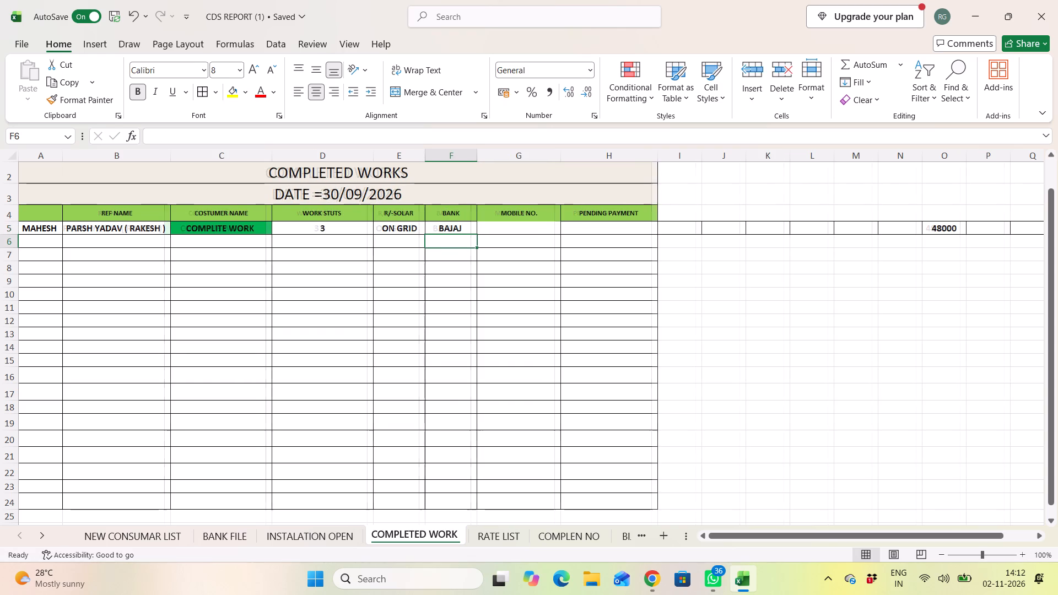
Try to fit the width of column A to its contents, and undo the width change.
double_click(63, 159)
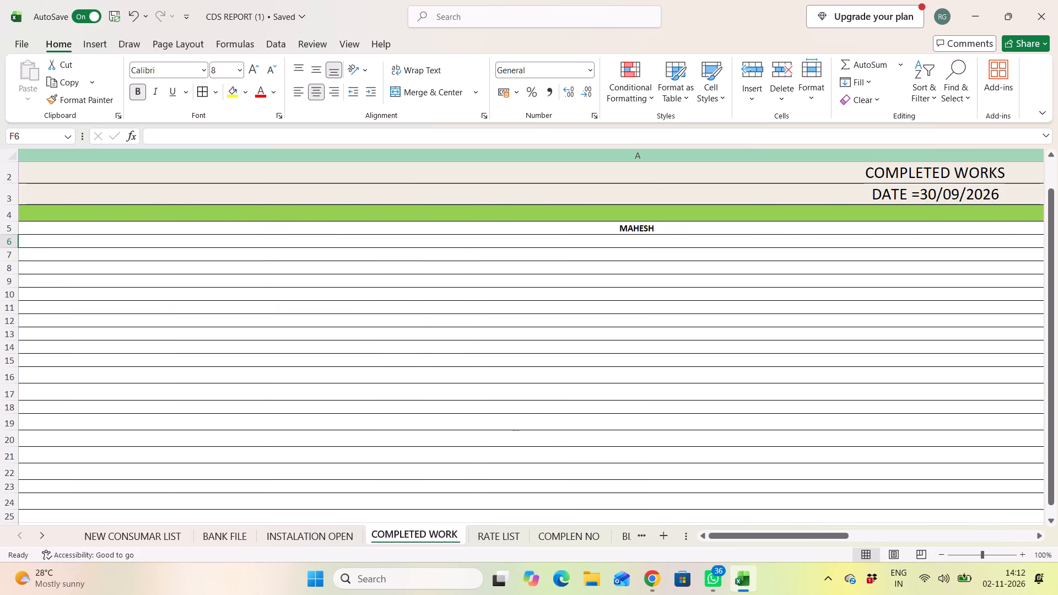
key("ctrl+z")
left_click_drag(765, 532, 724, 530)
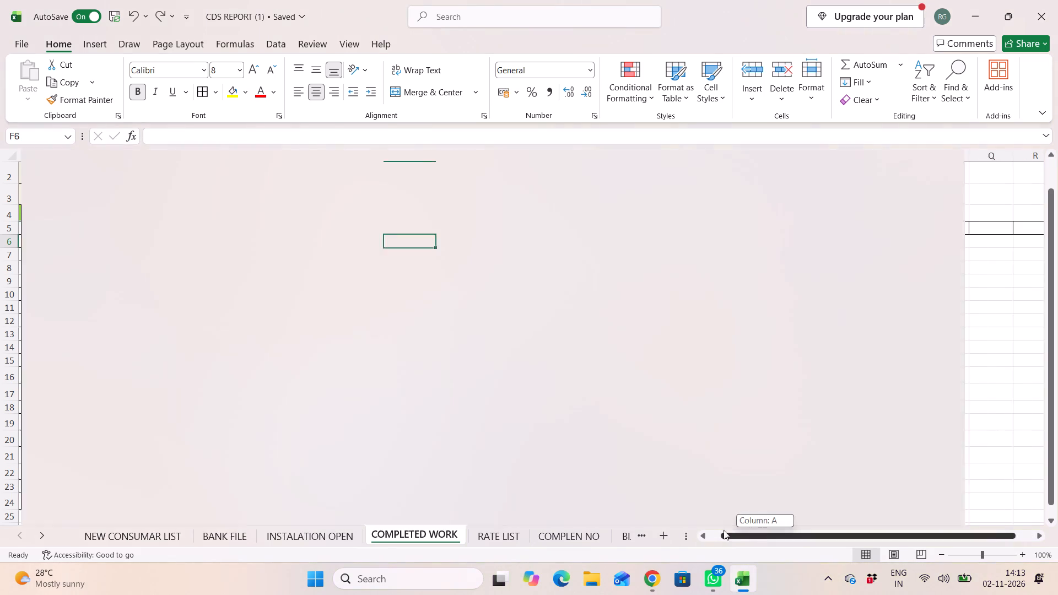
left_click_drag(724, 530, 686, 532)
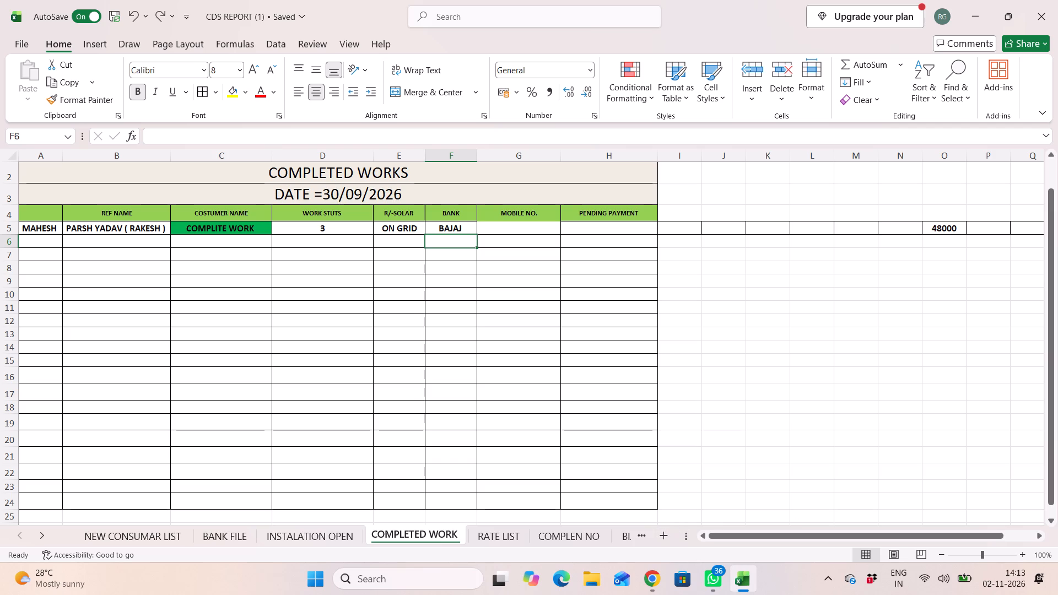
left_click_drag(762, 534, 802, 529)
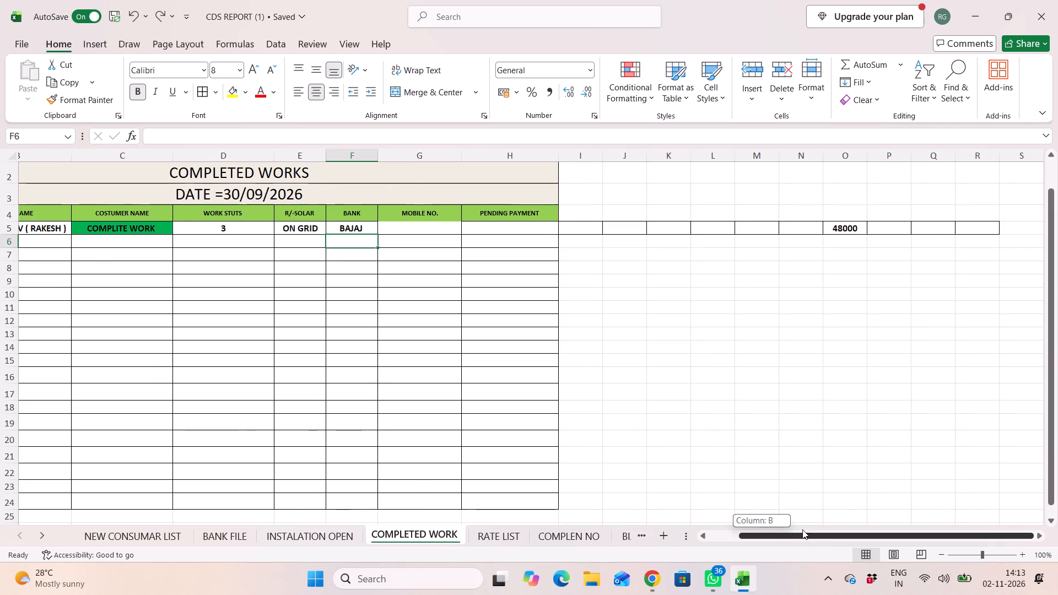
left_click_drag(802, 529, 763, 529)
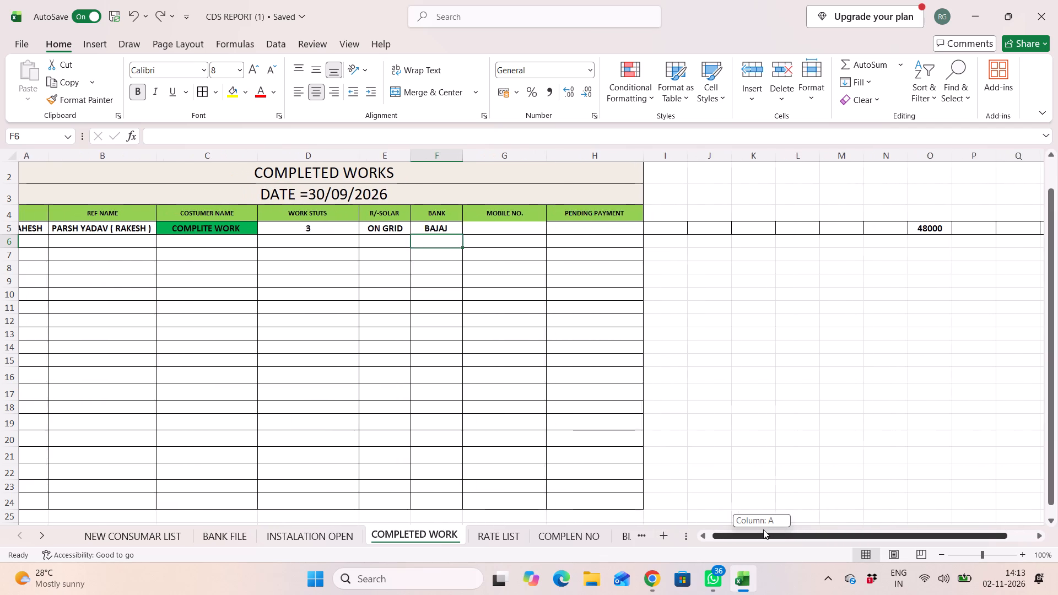
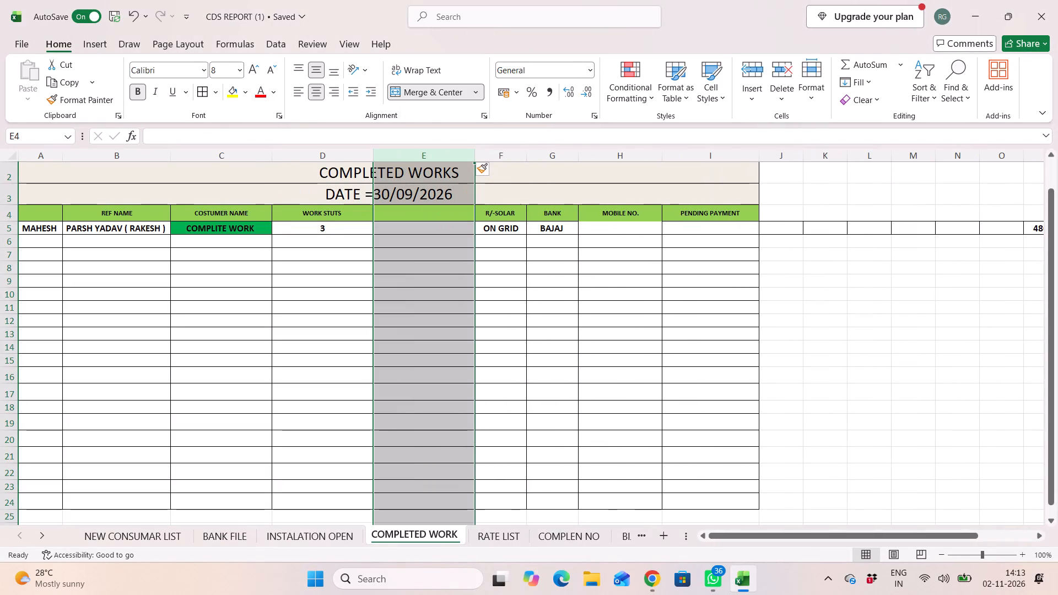
Move the ON GRID entry from F5 to E5 and its R/-SOLAR header from F4 to E4.
left_click(502, 229)
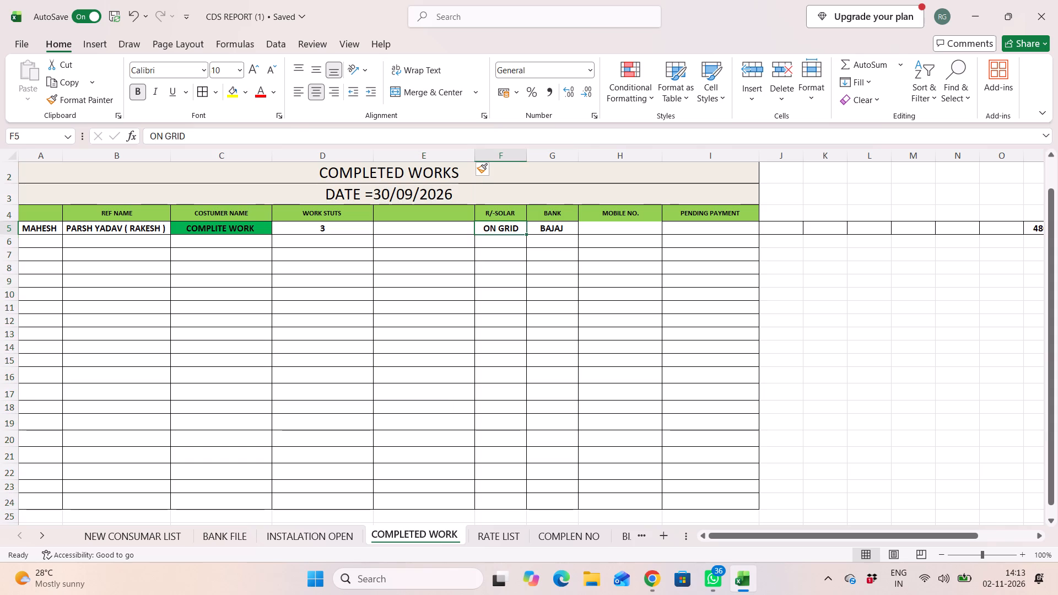
key("ctrl+x")
left_click(410, 228)
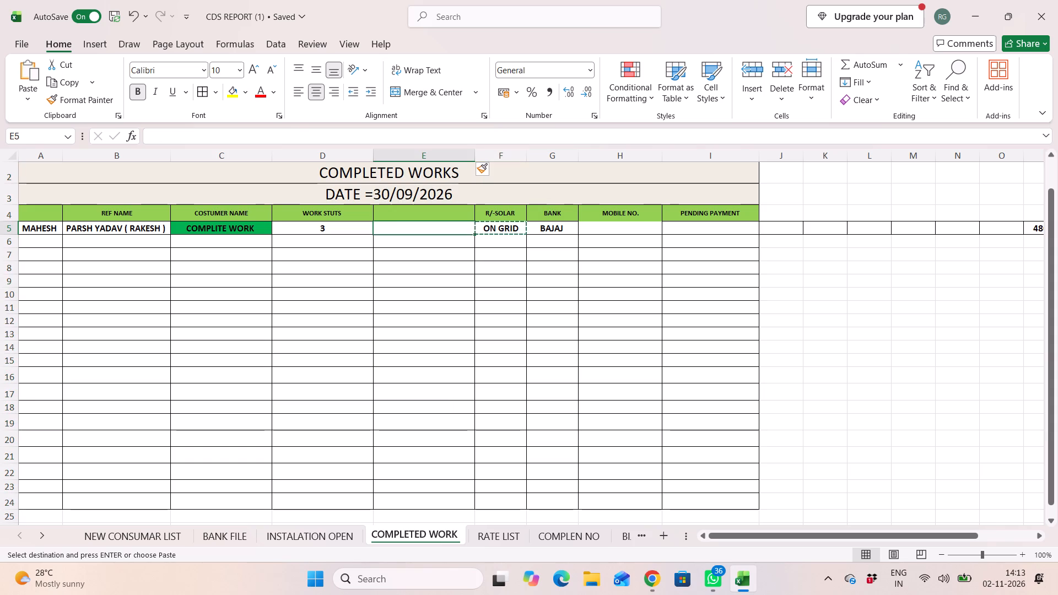
key("ctrl+v")
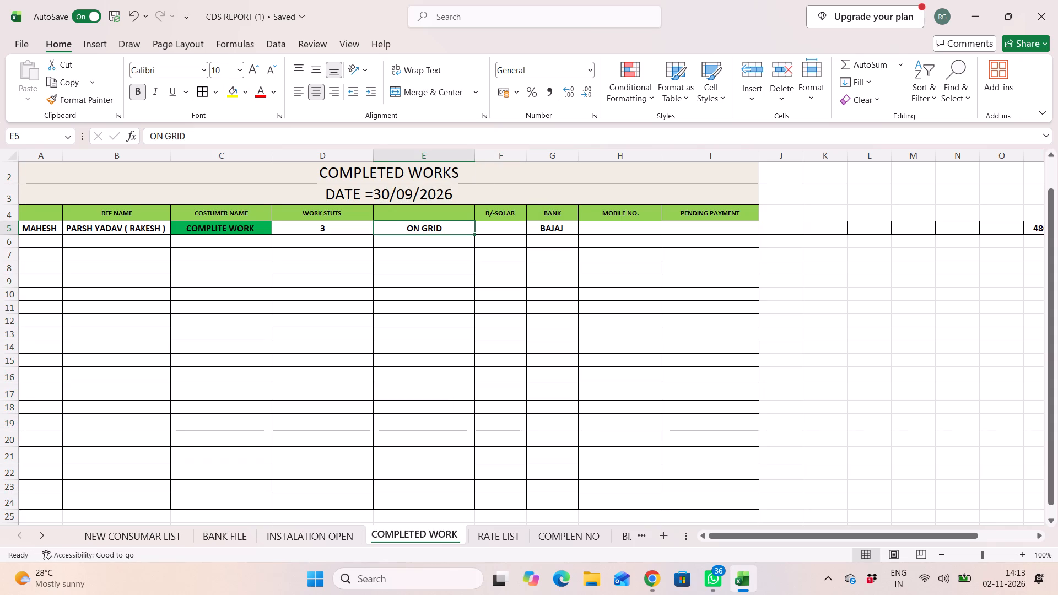
left_click(505, 215)
key("ctrl+x")
left_click(411, 207)
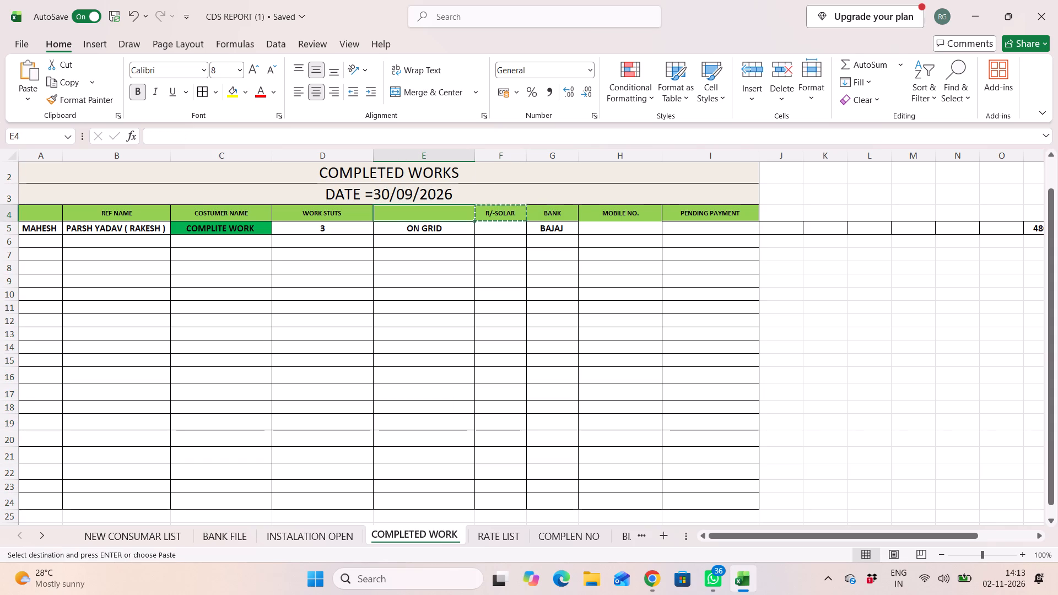
key("ctrl+v")
Enter GRID as the header in the emptied cell F4.
left_click(490, 214)
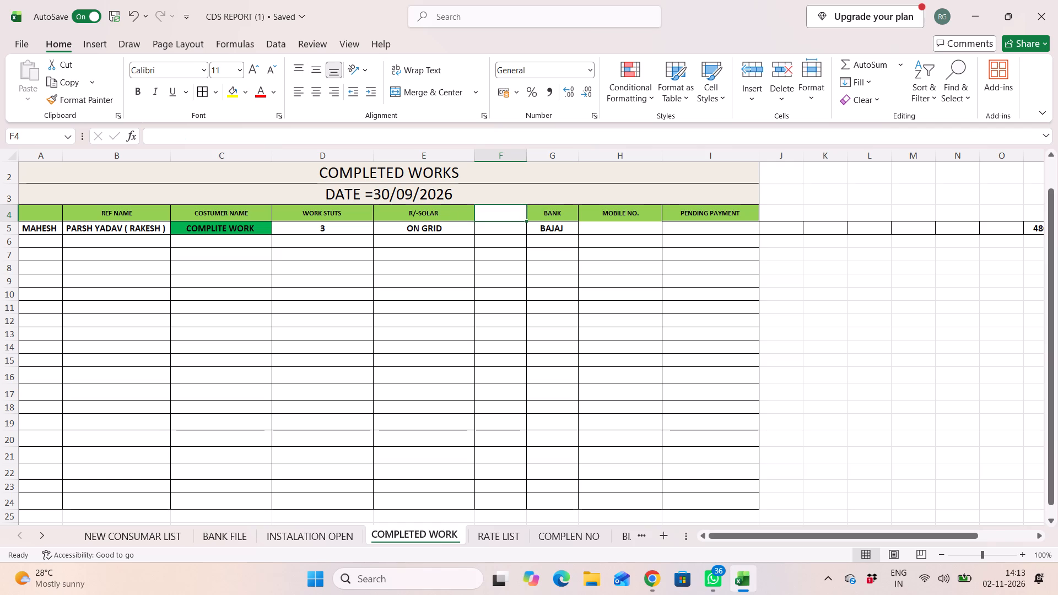
key("g")
key("r")
key("i")
key("d")
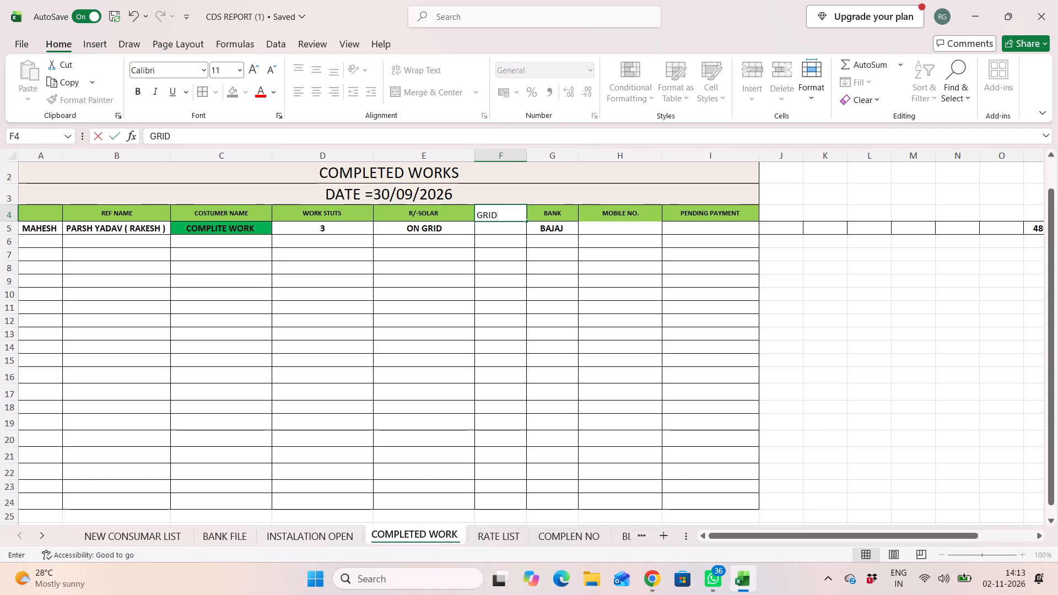
key("Return")
Format the GRID header in F4 with the standard light green fill, centred alignment and bold text.
left_click(492, 208)
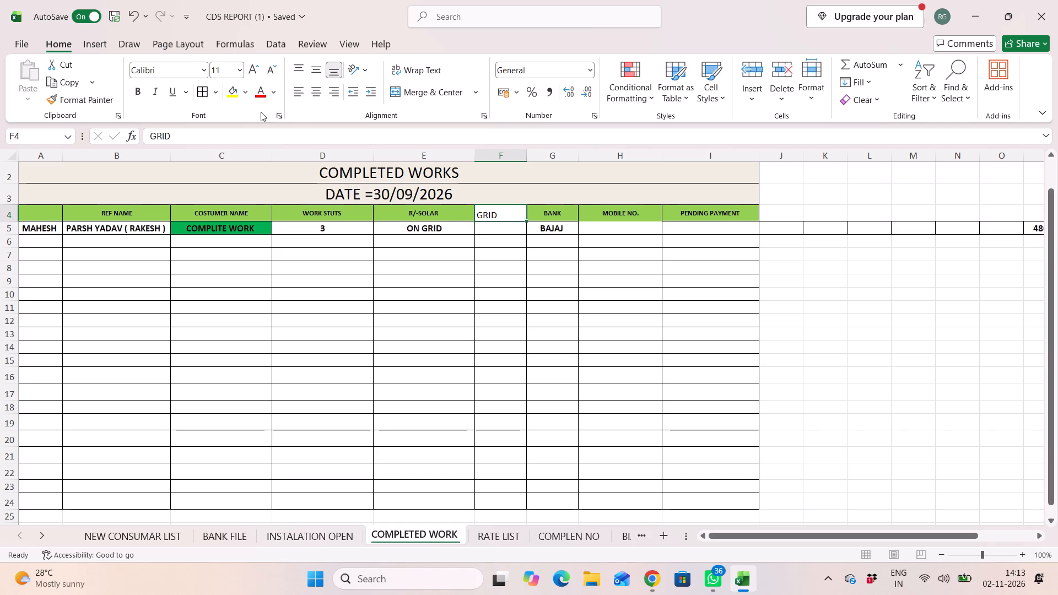
left_click(252, 96)
left_click(249, 94)
left_click(310, 304)
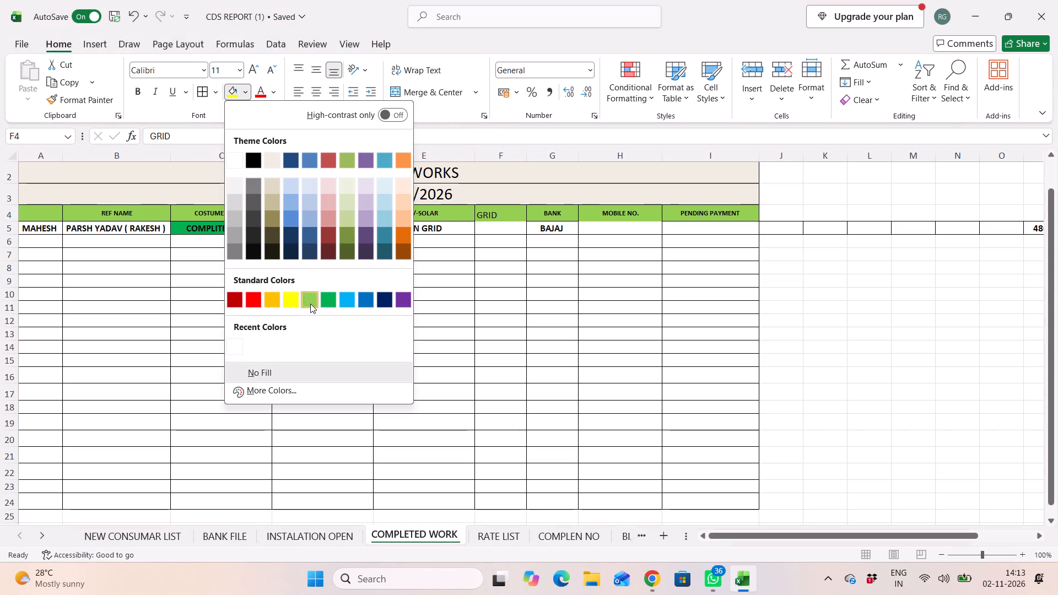
left_click(499, 231)
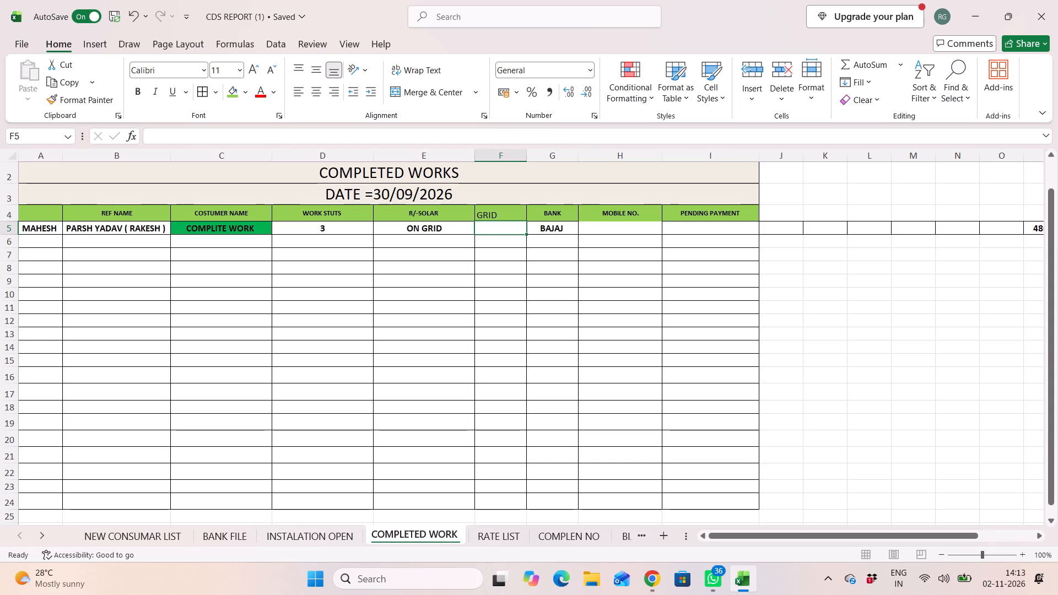
left_click(501, 215)
left_click(322, 97)
left_click(133, 88)
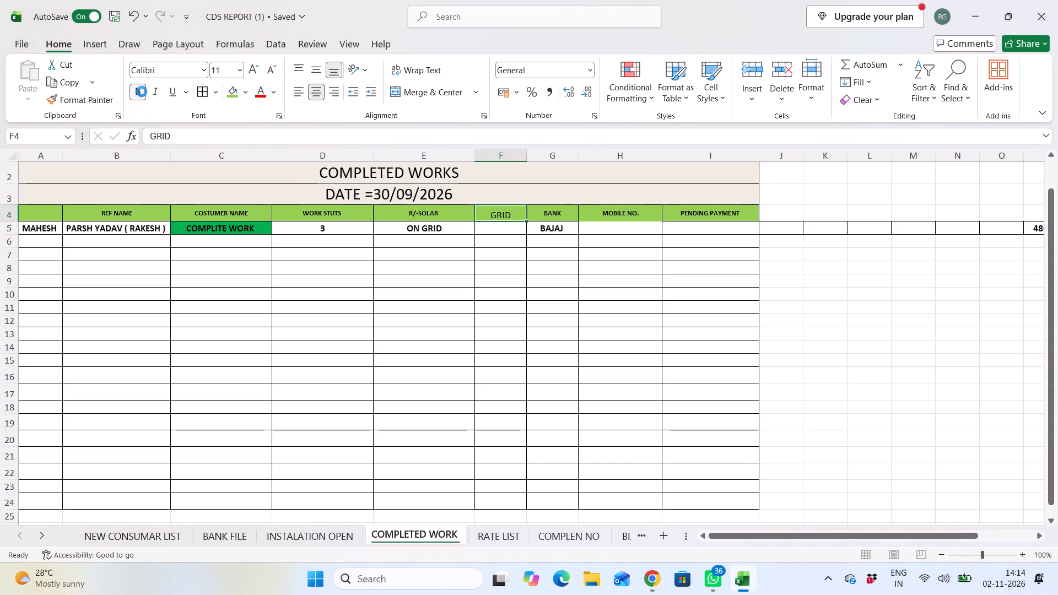
Make the GRID header in F4 bold, reduce its font size to 9, and centre it vertically in the cell.
left_click(142, 91)
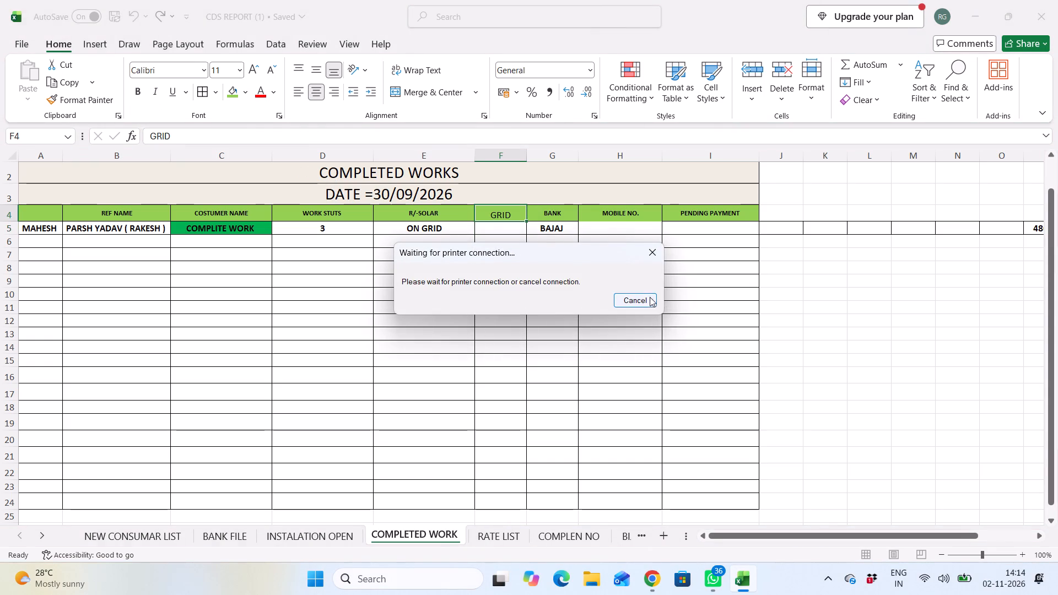
left_click(650, 297)
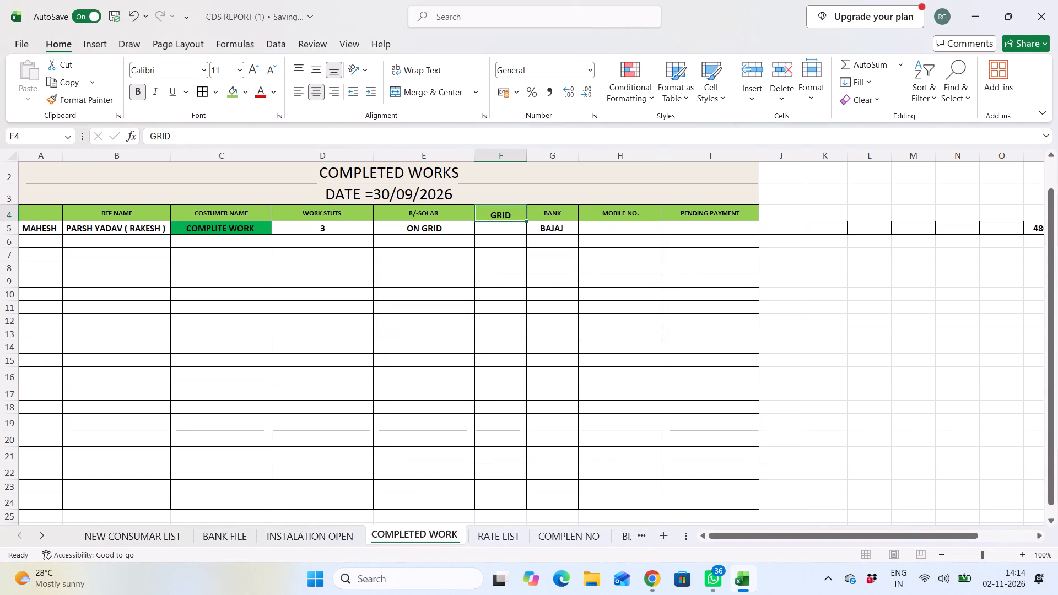
left_click(271, 65)
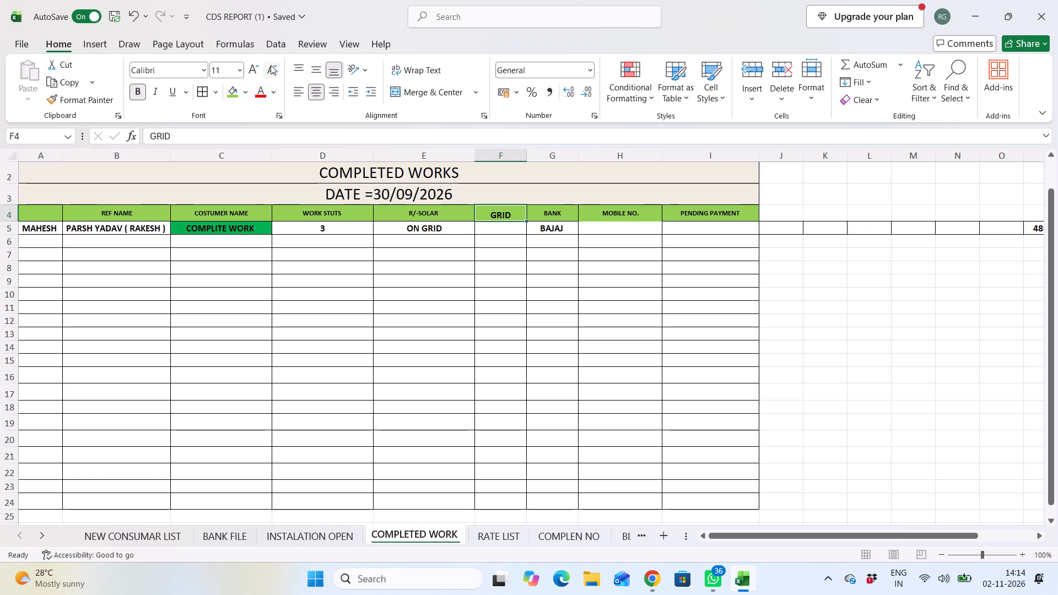
left_click(271, 65)
left_click(310, 70)
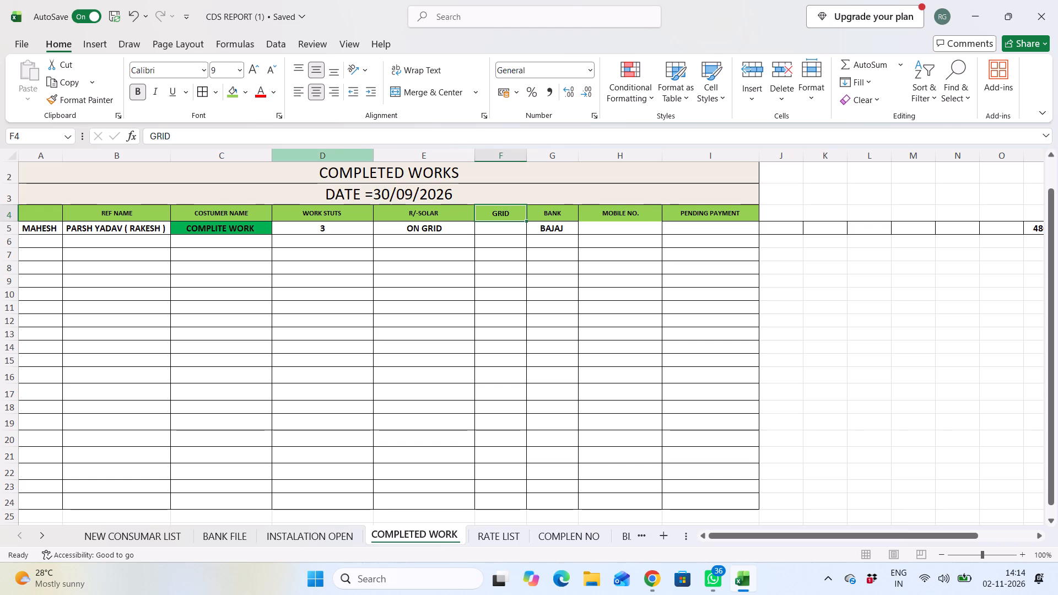
Move the ON GRID entry from E5 to F5 under the GRID header.
left_click(506, 230)
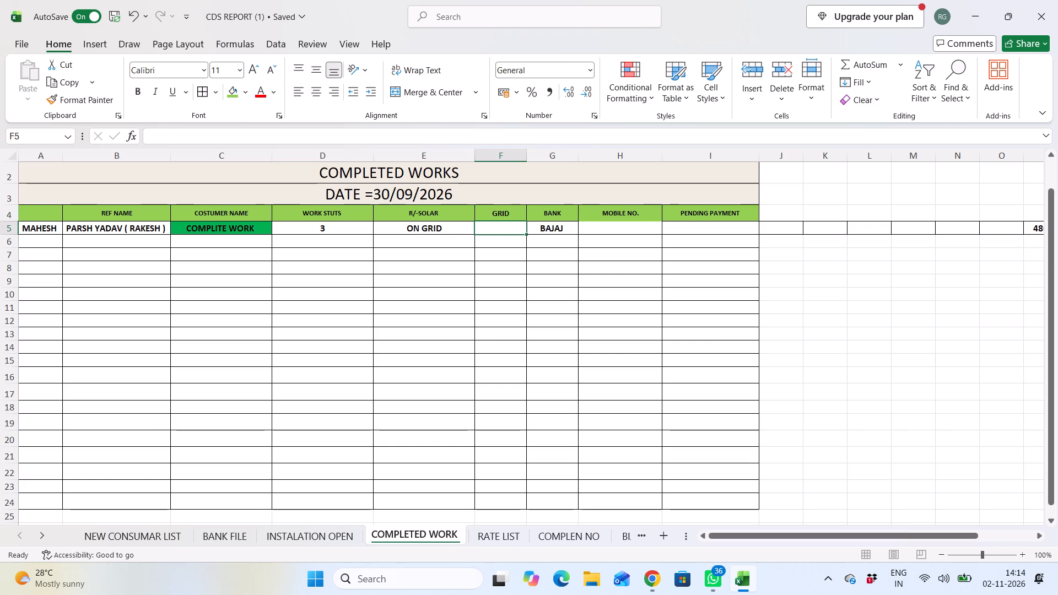
left_click(436, 212)
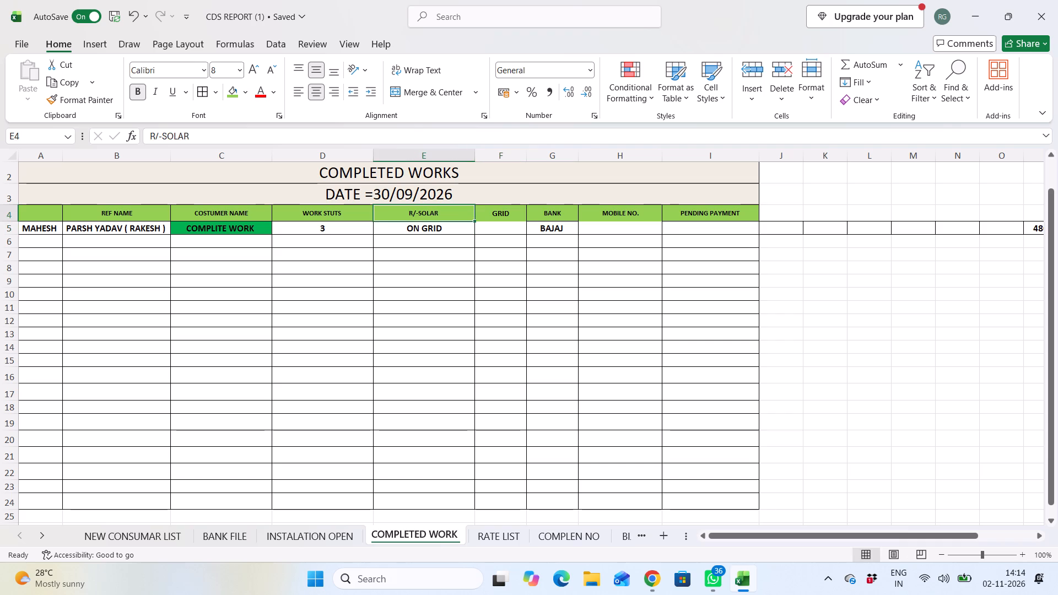
left_click(434, 229)
key("ctrl+x")
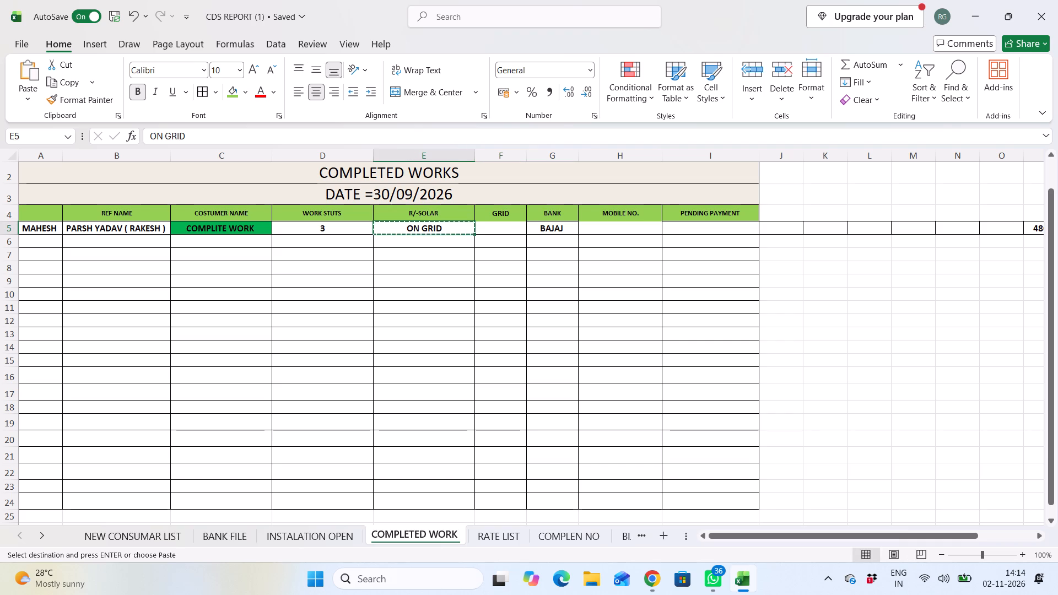
left_click(512, 231)
key("ctrl+v")
left_click(496, 261)
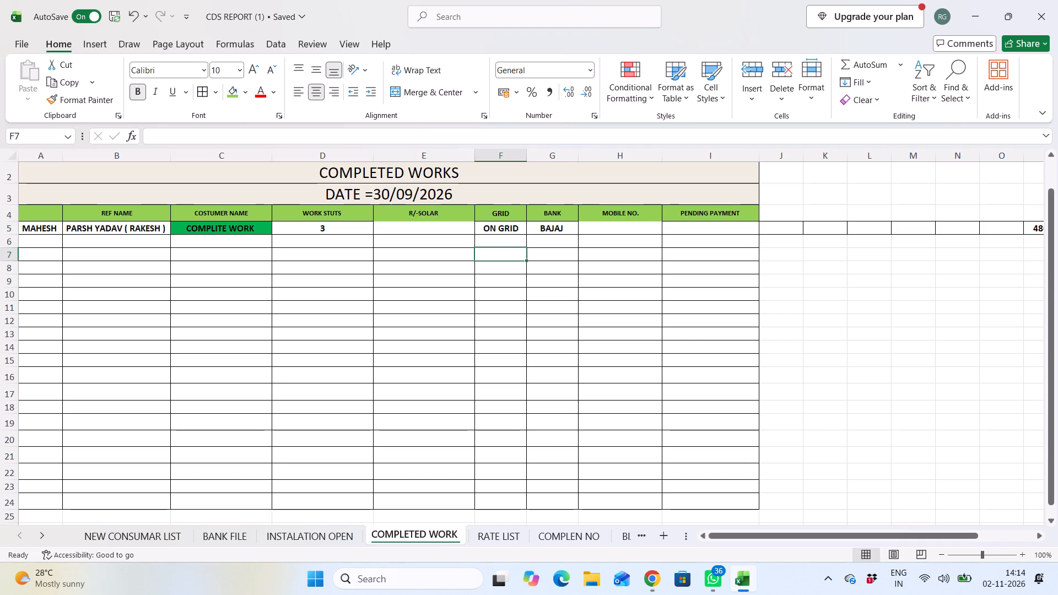
left_click(613, 224)
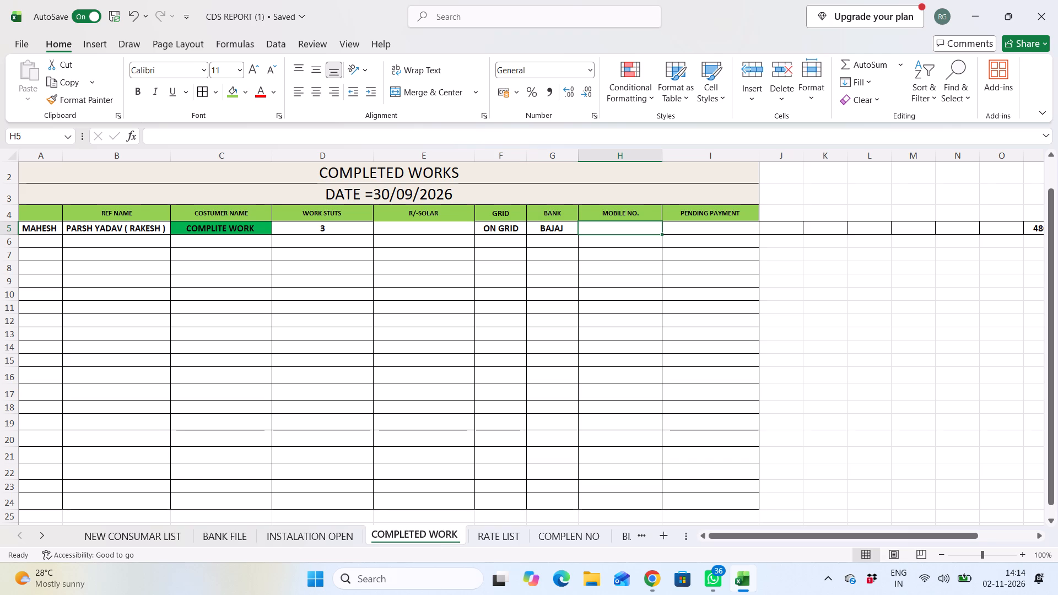
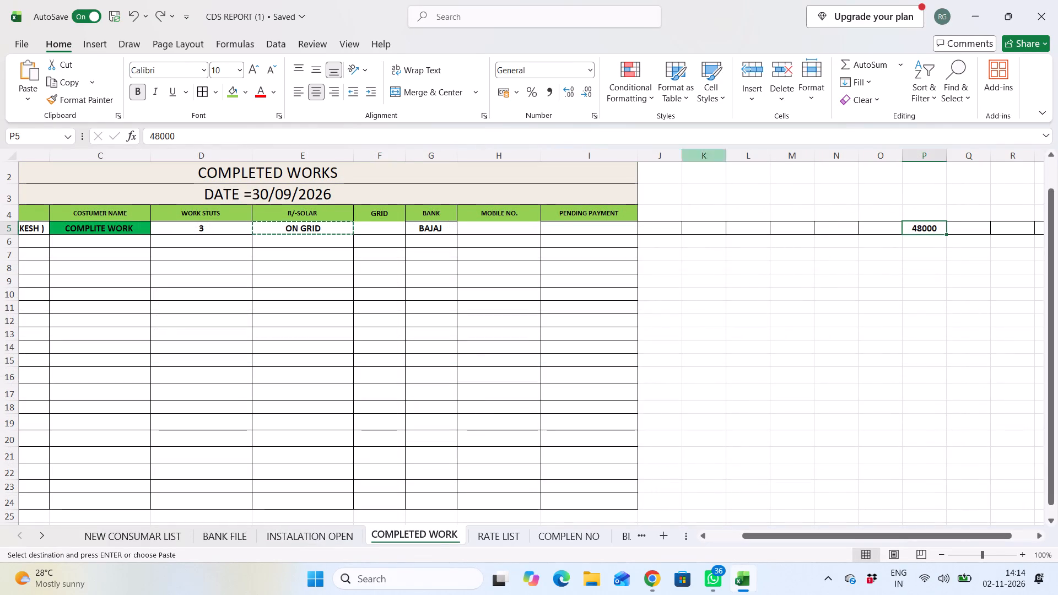
Select the entire PENDING PAYMENT column (column I) and bring up its column editing options.
left_click(579, 155)
right_click(579, 155)
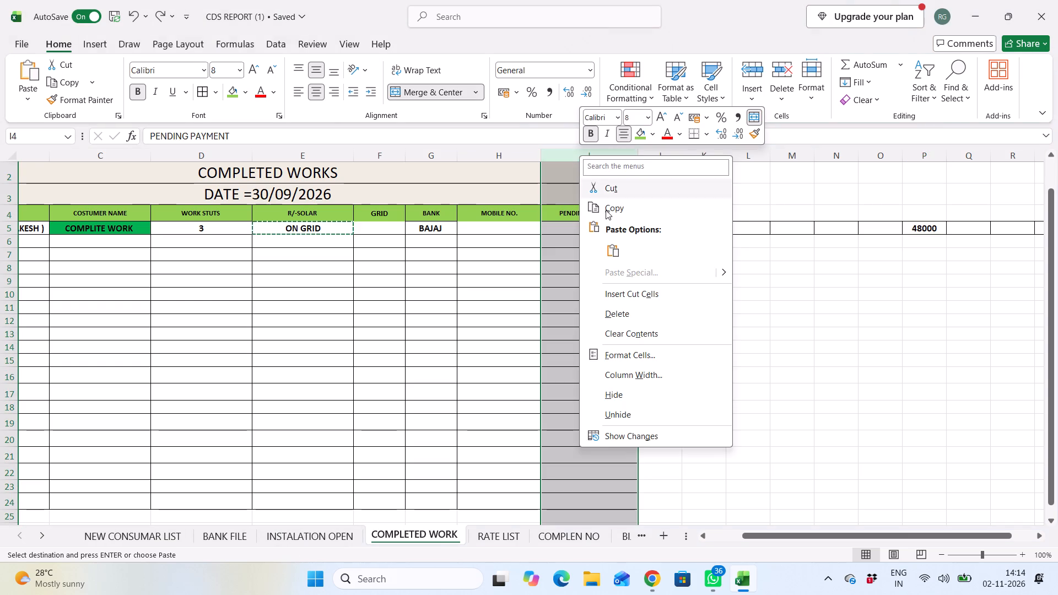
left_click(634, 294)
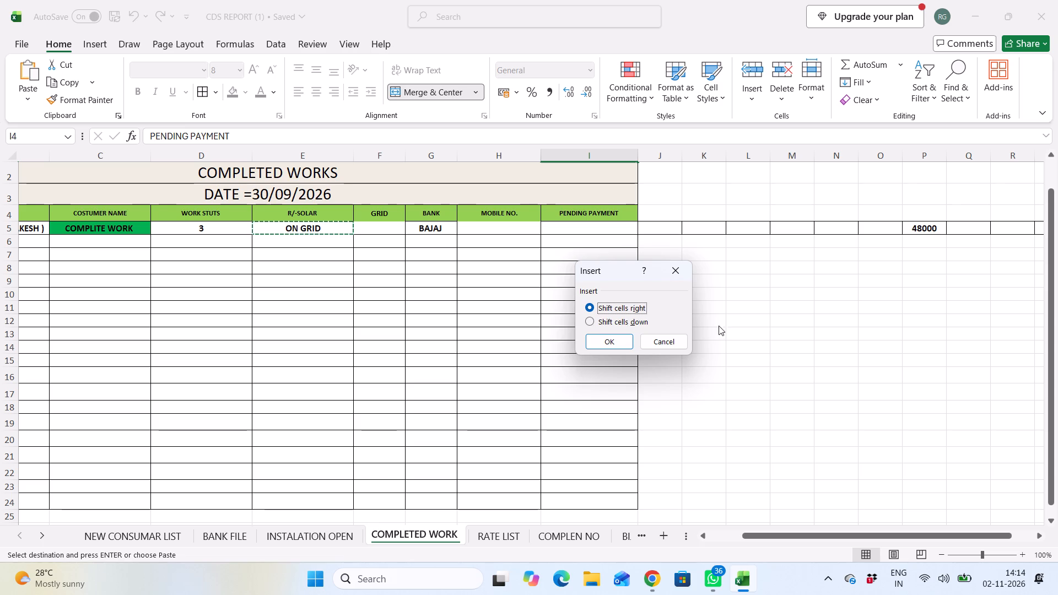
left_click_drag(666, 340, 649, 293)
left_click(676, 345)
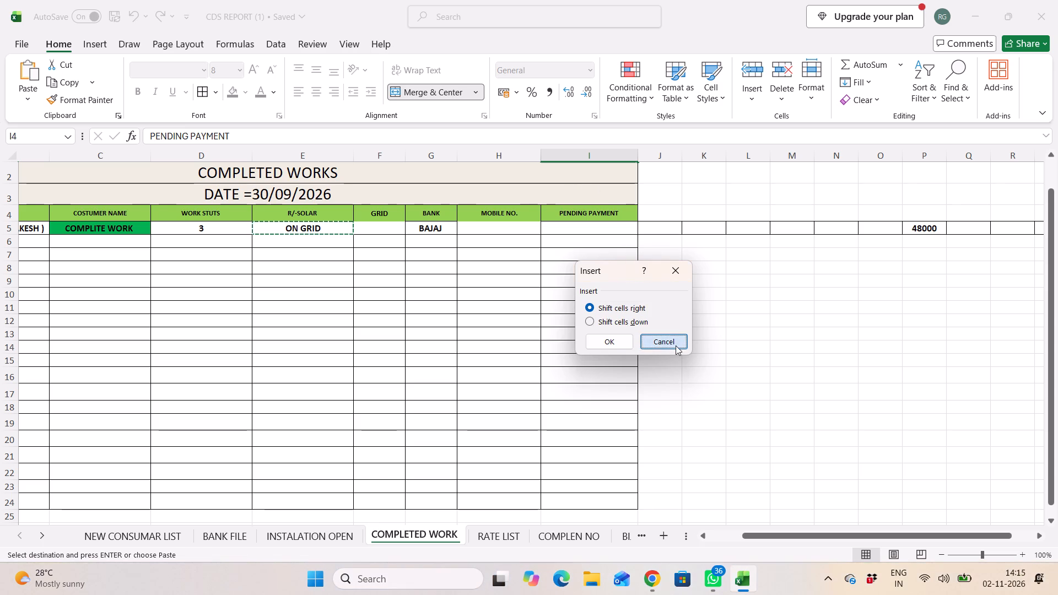
Insert a new column before PENDING PAYMENT and give it the header FIRST KIST in I4.
left_click(586, 141)
left_click(585, 152)
right_click(585, 152)
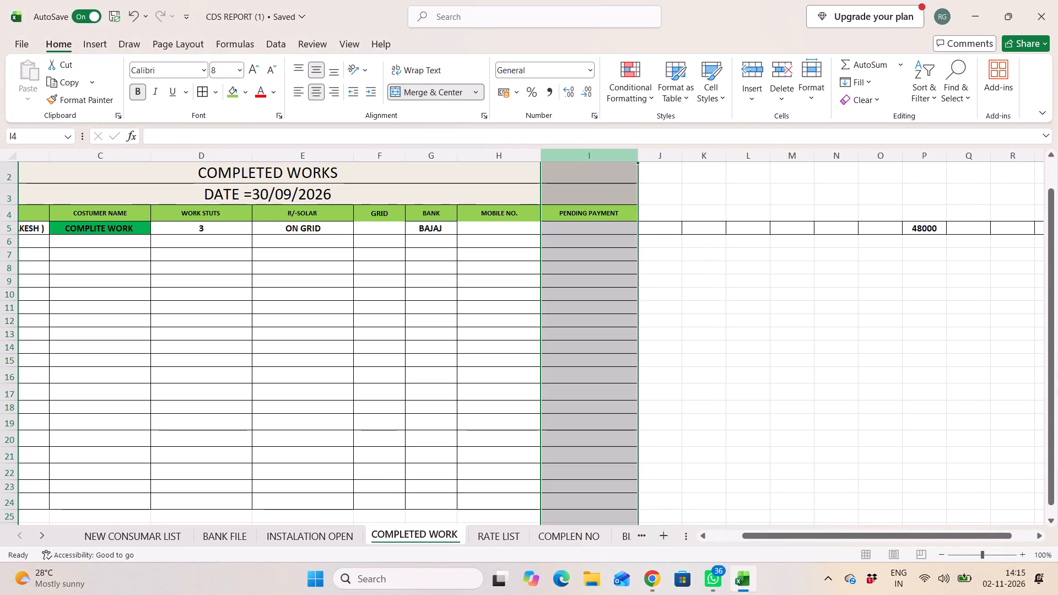
left_click(624, 288)
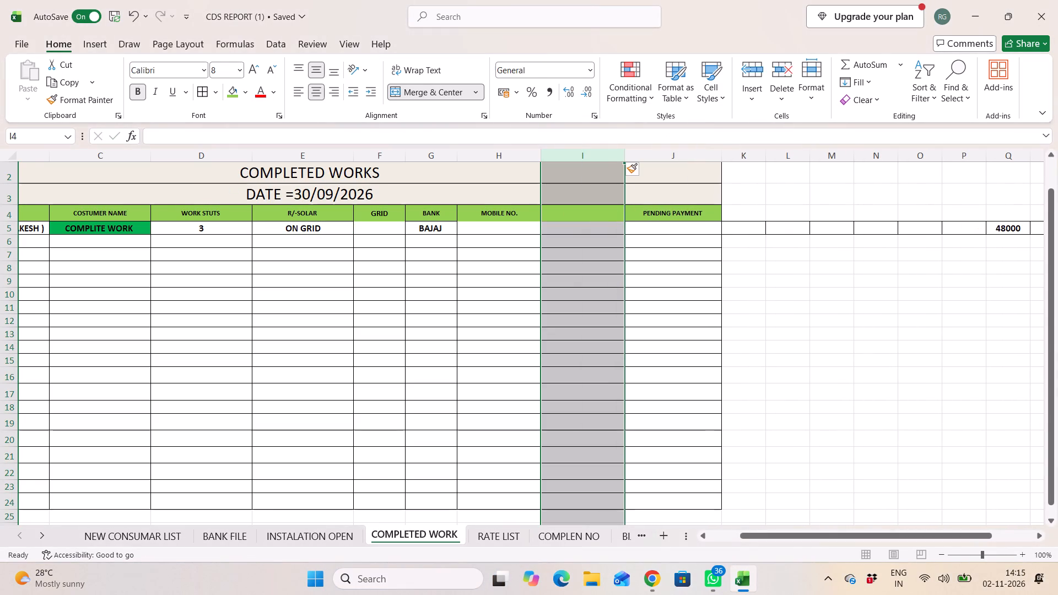
left_click(606, 219)
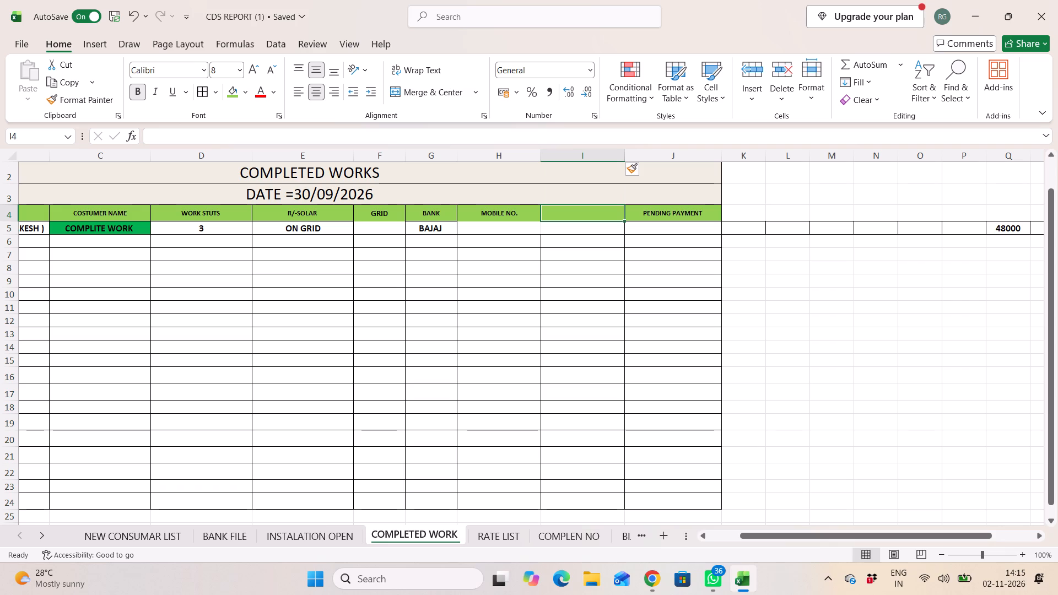
type("SECONF")
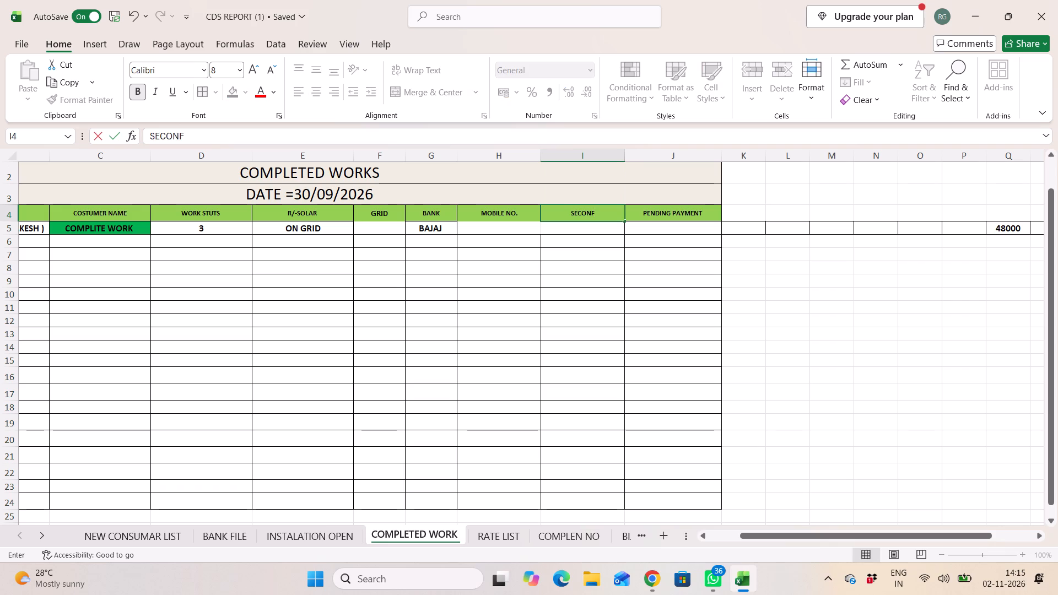
key("BackSpace")
key("BackSpace")
key("BackSpace")
key("BackSpace")
key("BackSpace")
key("BackSpace")
type("FIRST KIST")
key("Tab")
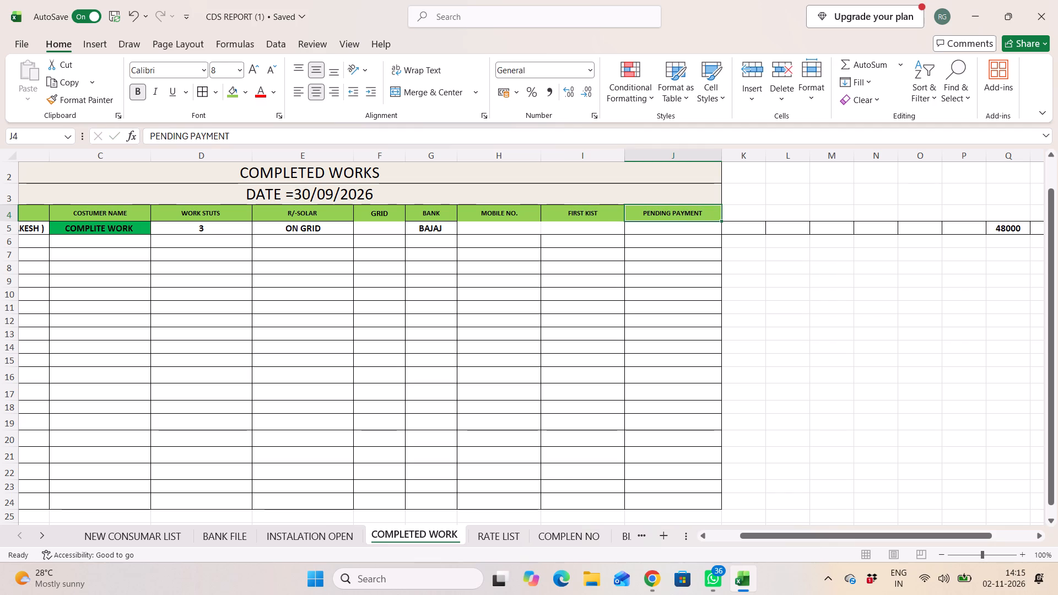
Insert another column before PENDING PAYMENT and give it the header SECOND KIST in J4.
left_click(685, 153)
right_click(685, 153)
left_click(738, 290)
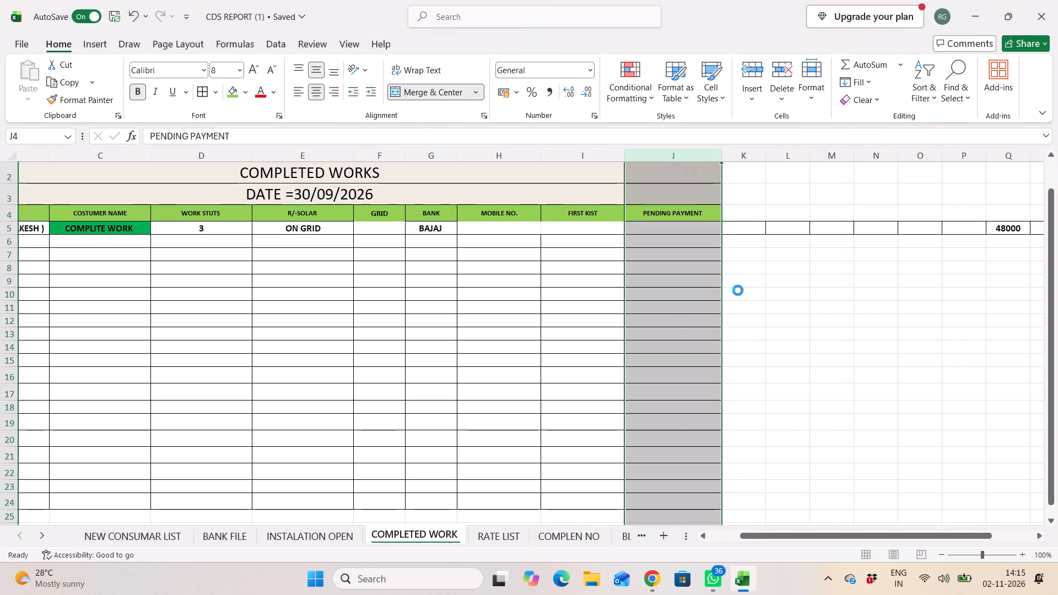
type("SECOND KIST")
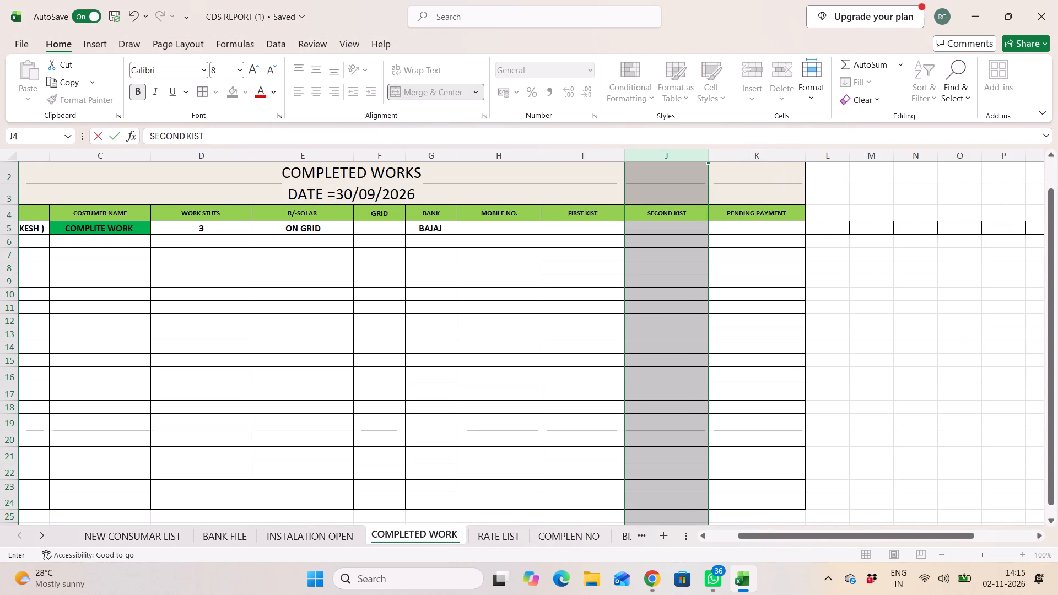
key("Return")
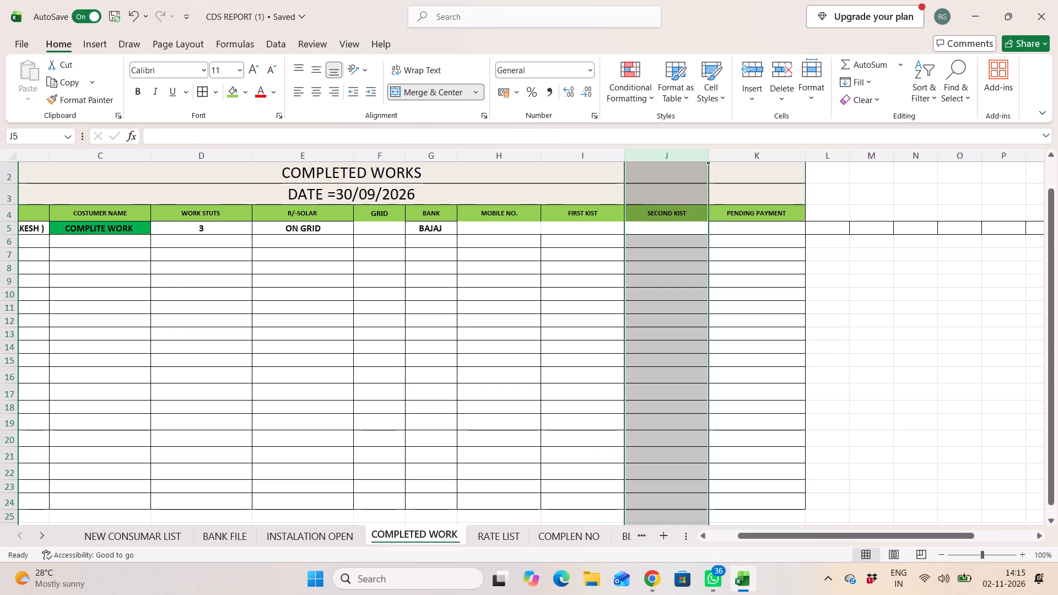
Move the 48000 amount from R5 to J5 under SECOND KIST.
left_click_drag(801, 535, 909, 530)
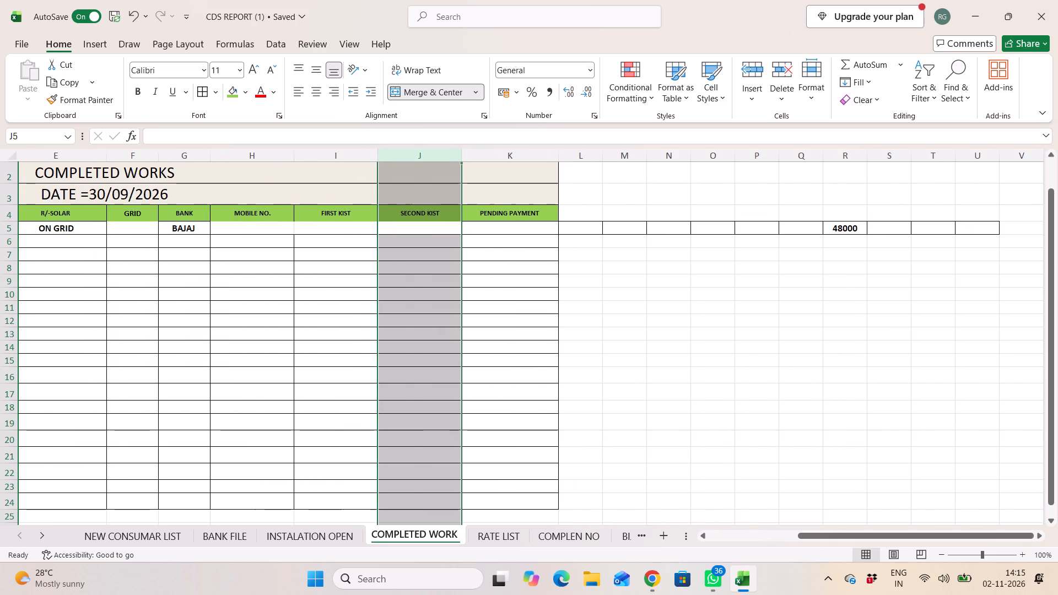
left_click(840, 227)
key("ctrl+x")
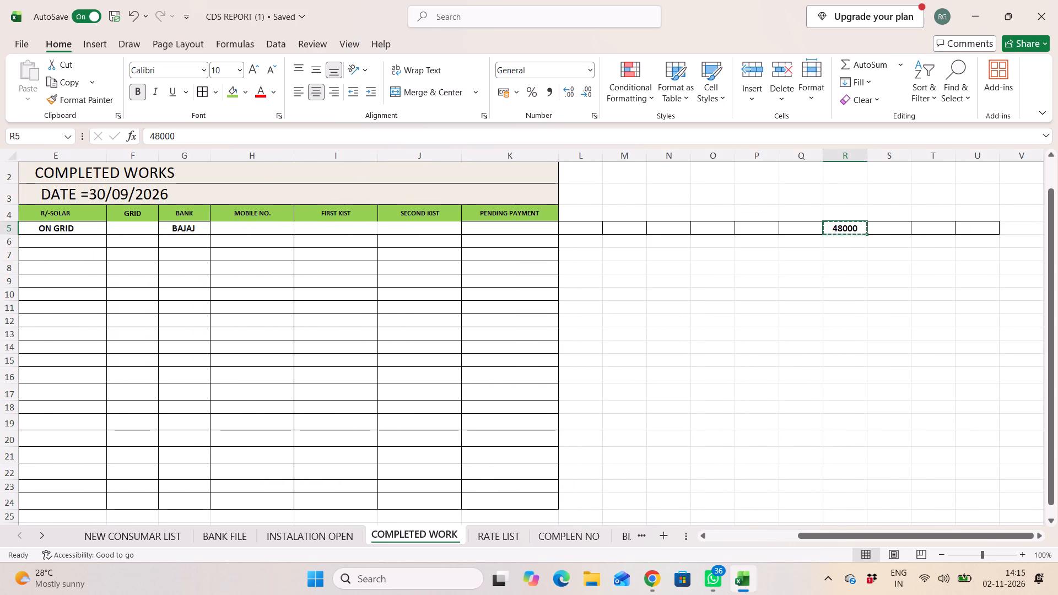
left_click(424, 228)
key("ctrl+v")
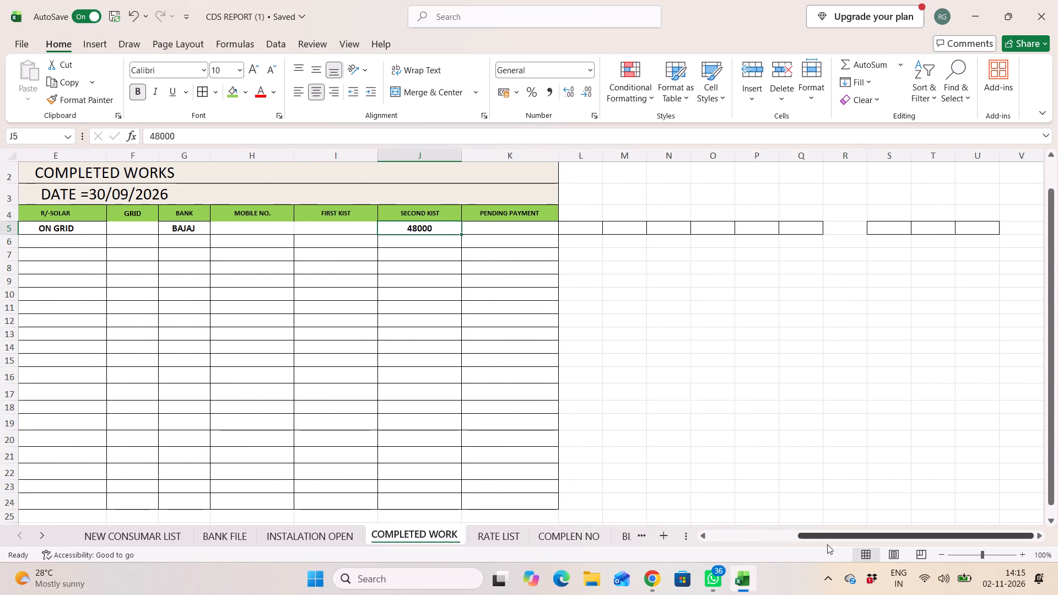
Insert a new first column before column A and enter SNO. as its header in A4.
left_click_drag(865, 534, 820, 532)
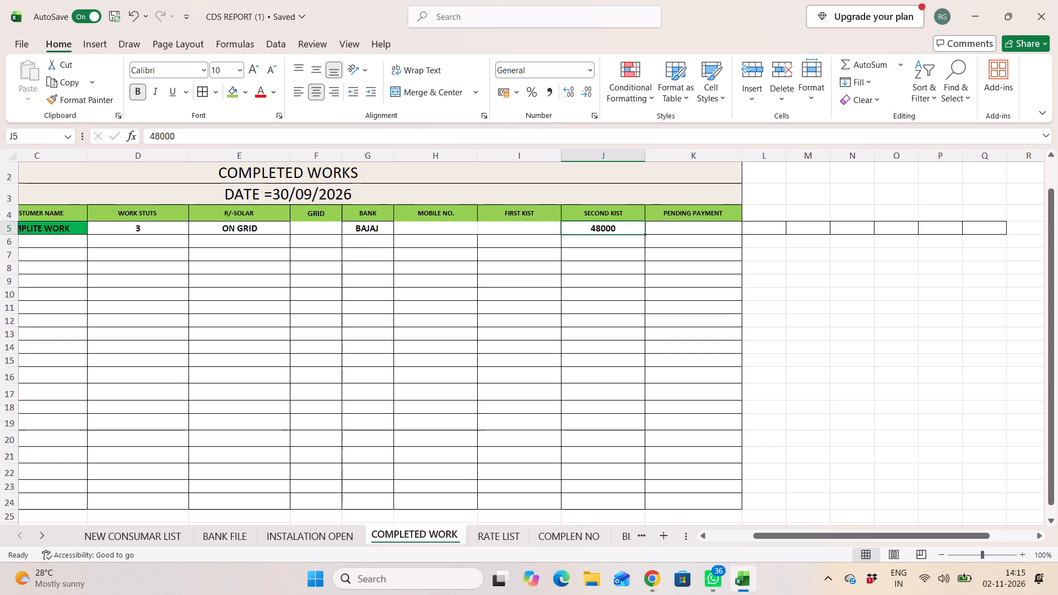
left_click_drag(801, 537, 738, 533)
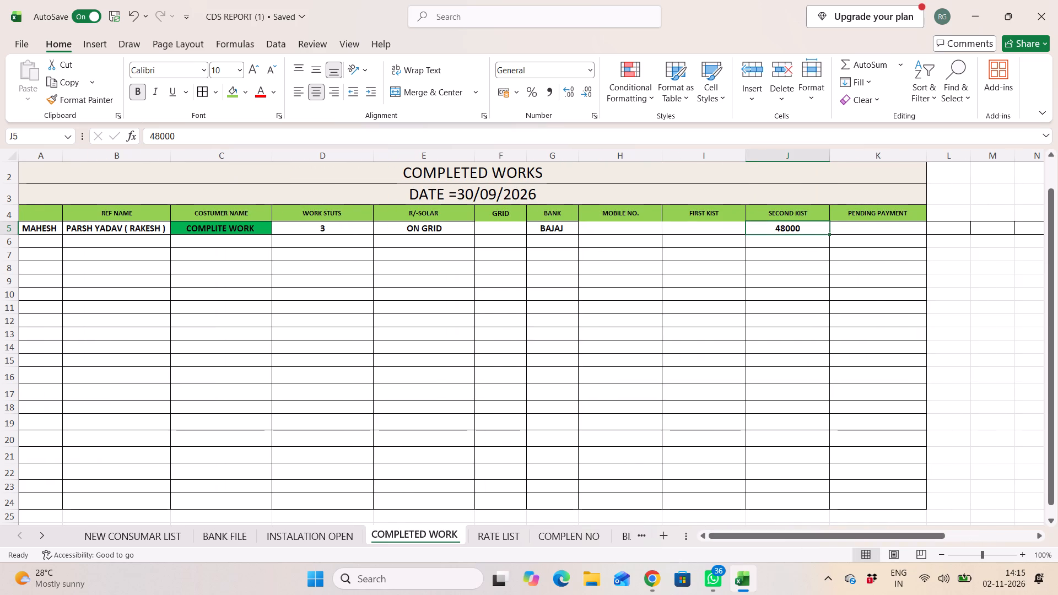
left_click(39, 151)
right_click(39, 151)
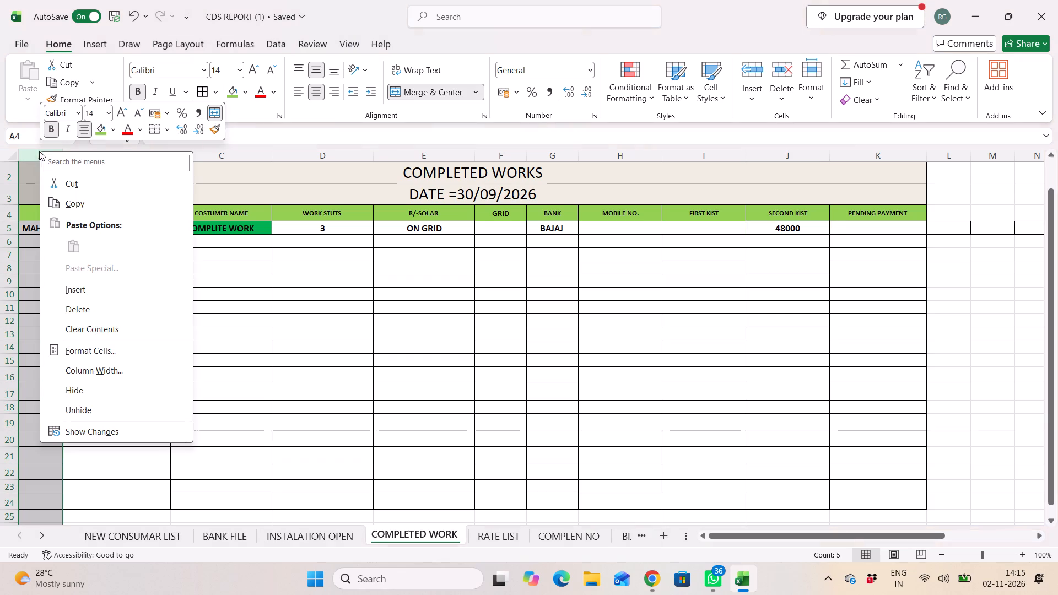
left_click(73, 286)
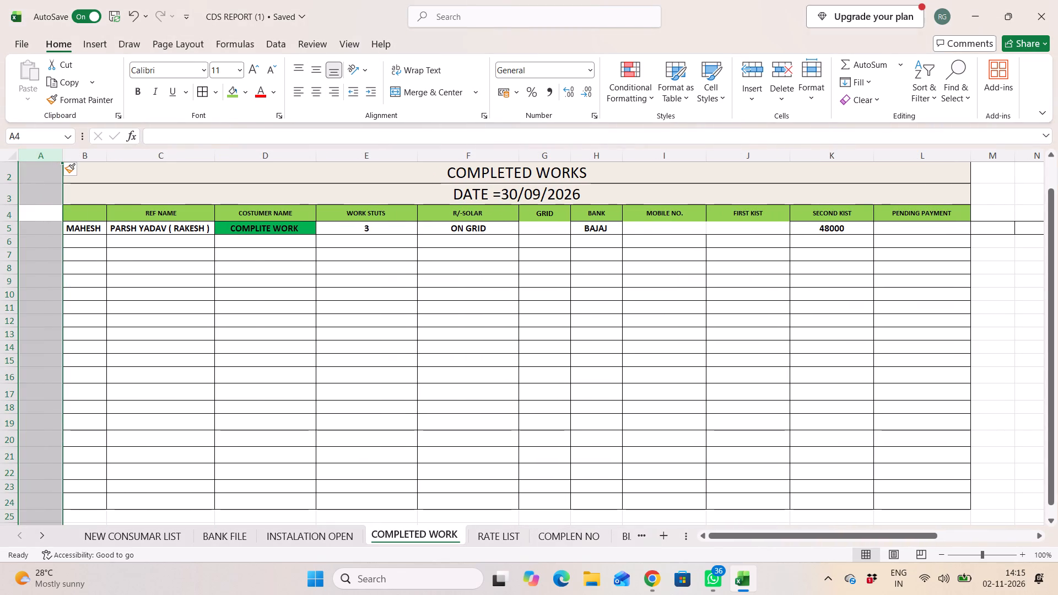
left_click(44, 229)
left_click(50, 210)
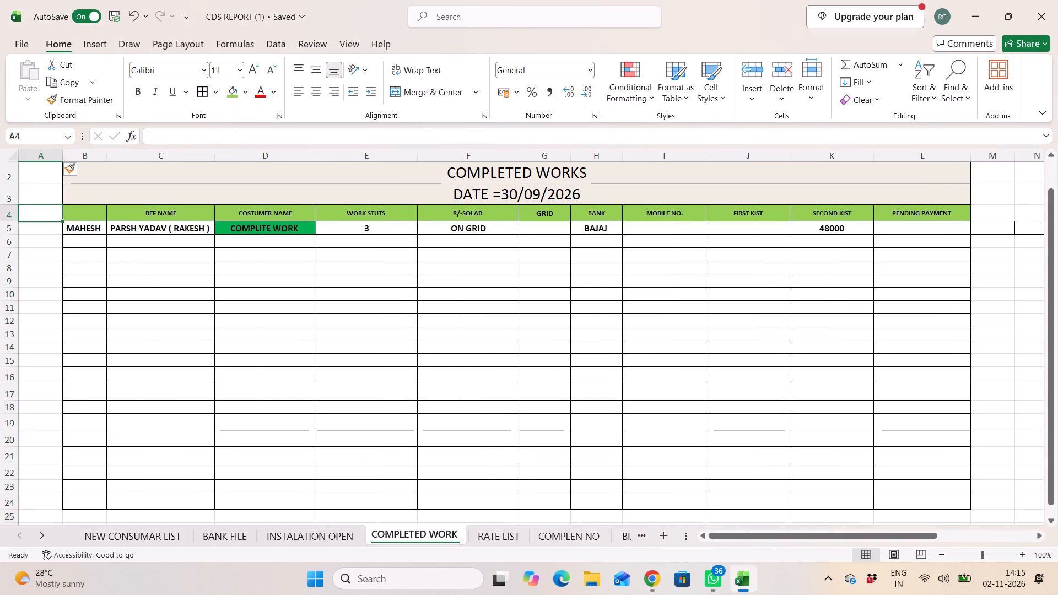
key("s")
type("NO.")
key("Return")
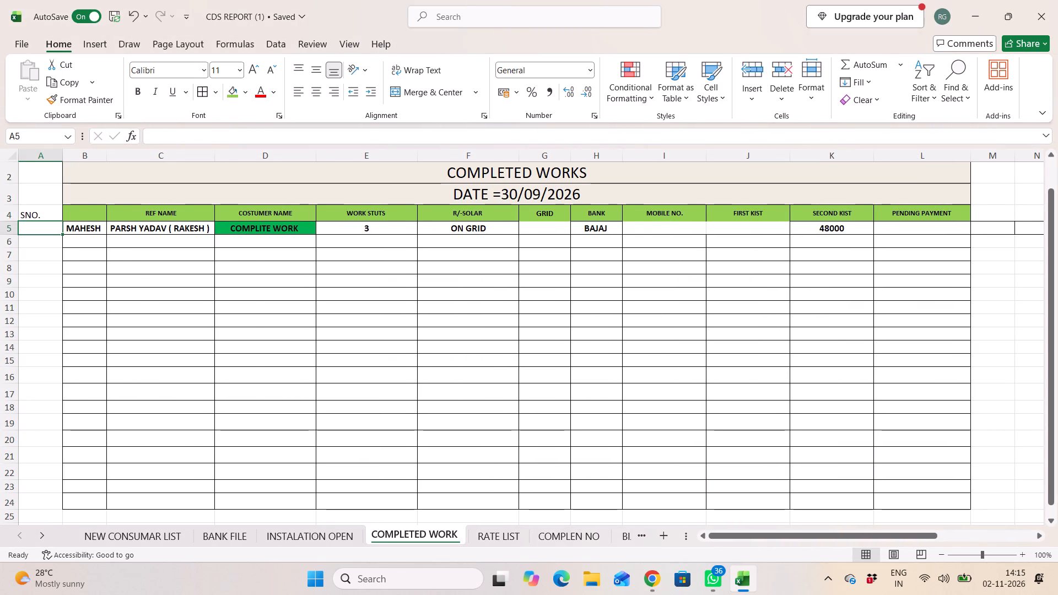
left_click(103, 248)
Fill the SNO. header cell A4 with the same light green as the other headers.
left_click(30, 220)
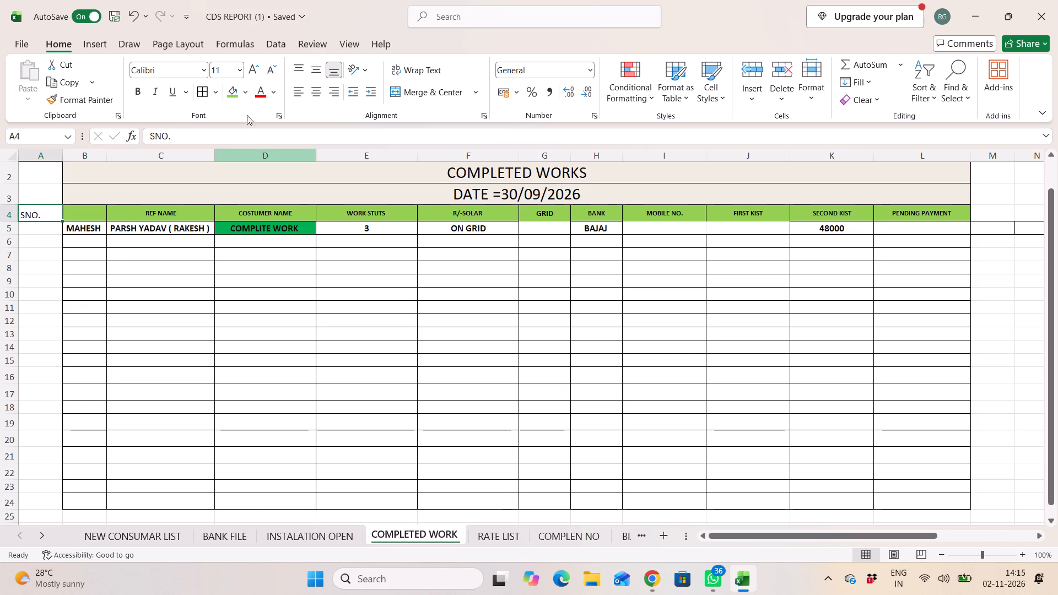
left_click(234, 93)
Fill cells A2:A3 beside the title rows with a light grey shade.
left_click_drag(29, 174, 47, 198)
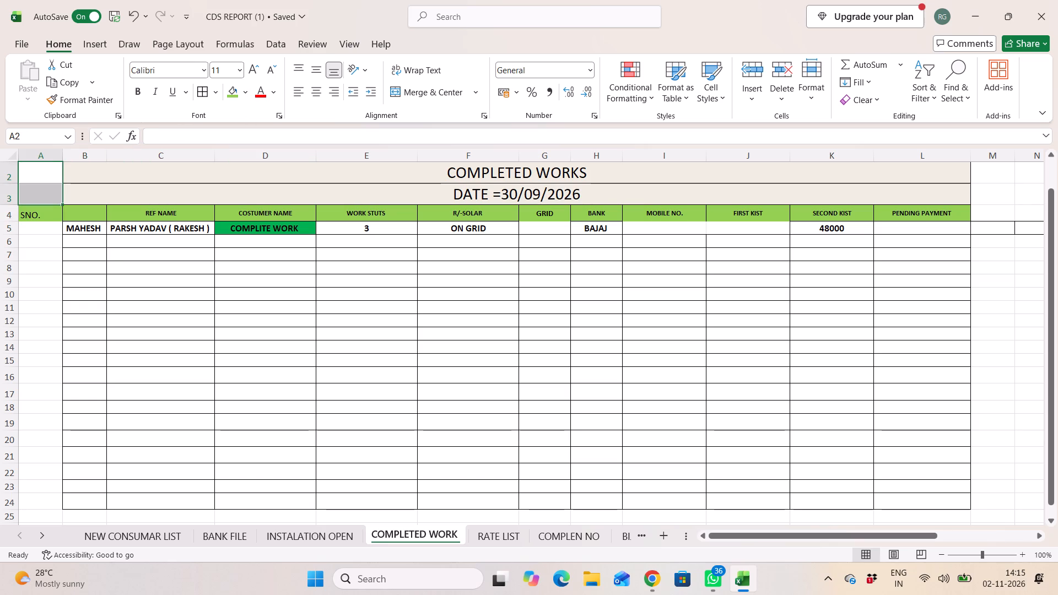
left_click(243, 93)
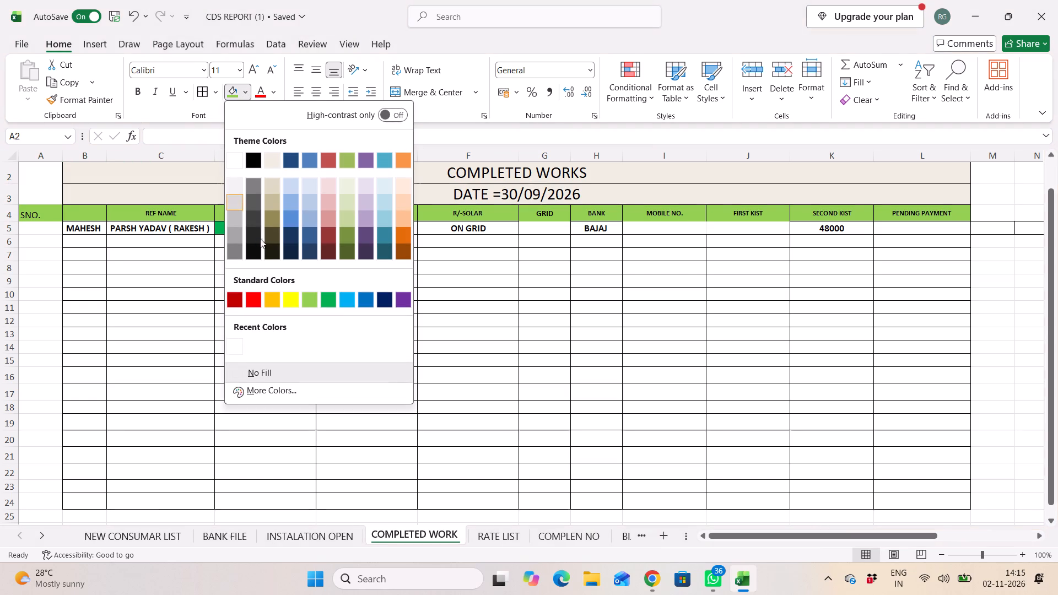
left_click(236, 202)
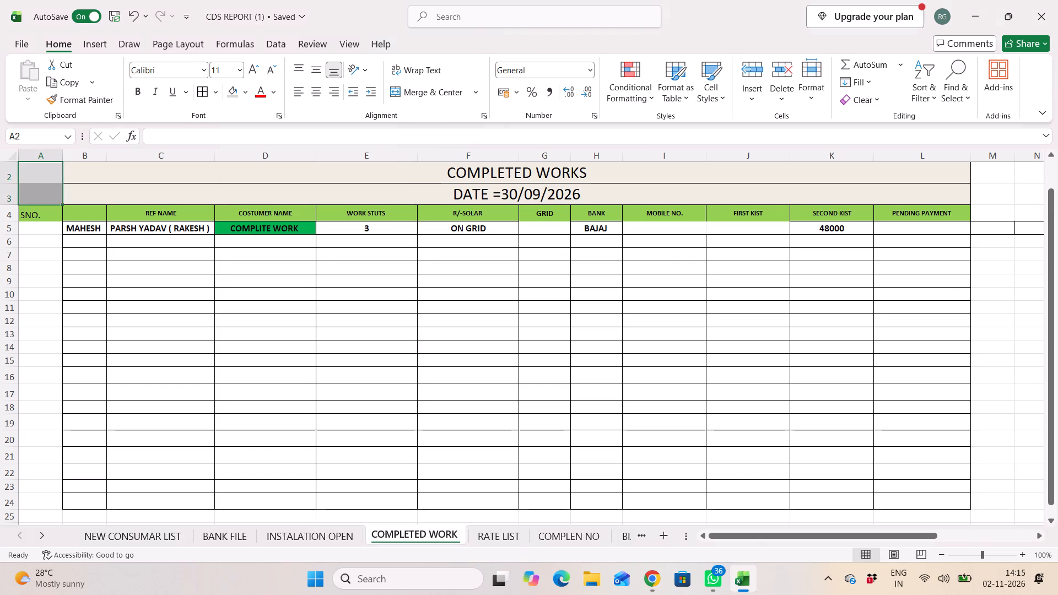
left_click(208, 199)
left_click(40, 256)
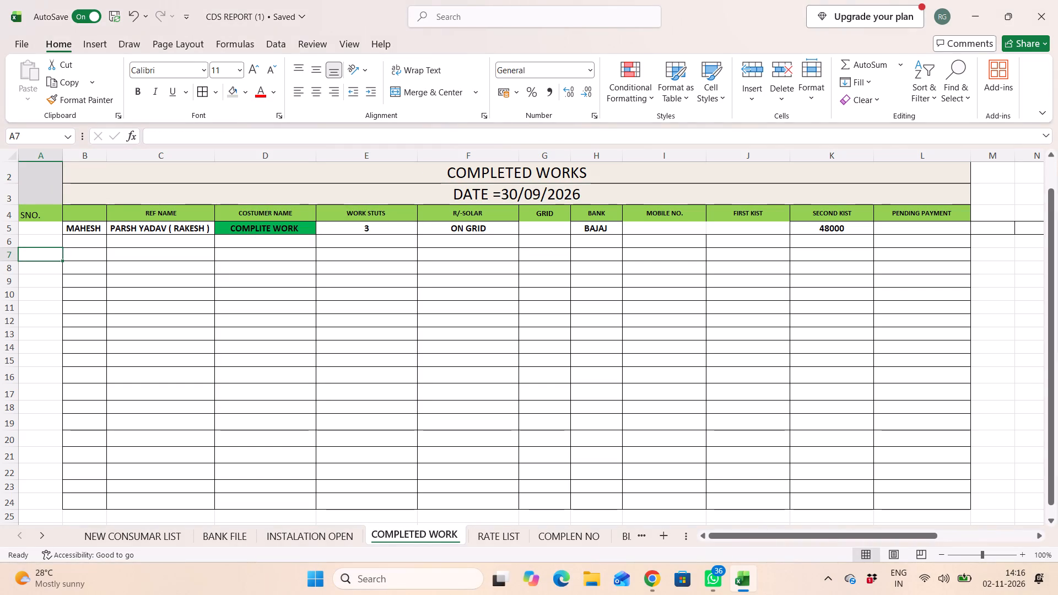
Fill cells A2:A3 with the light beige theme colour used in the title rows.
left_click_drag(53, 175, 62, 193)
left_click(245, 97)
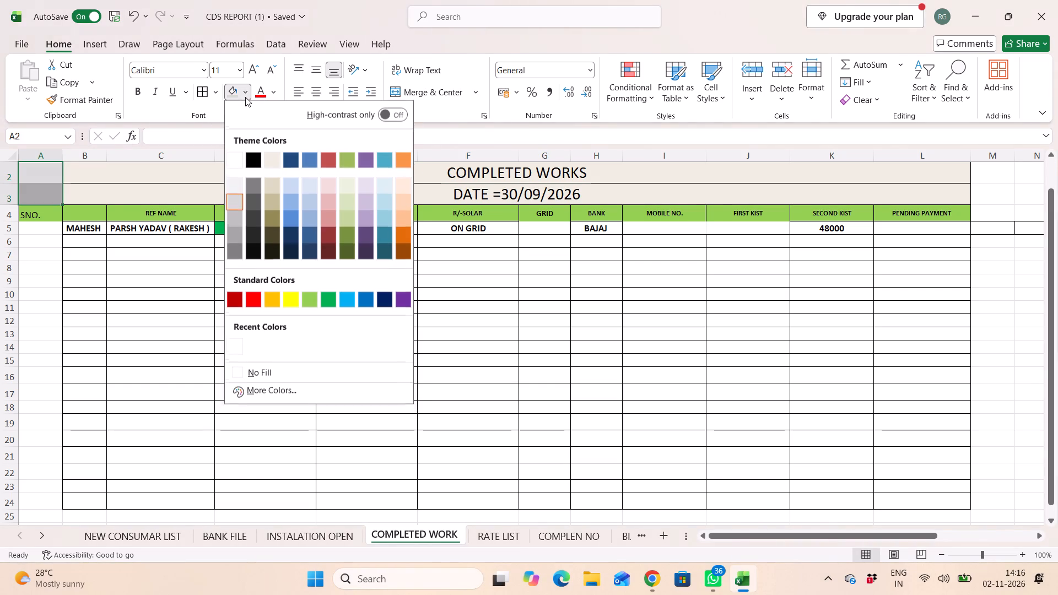
left_click(269, 156)
left_click(56, 250)
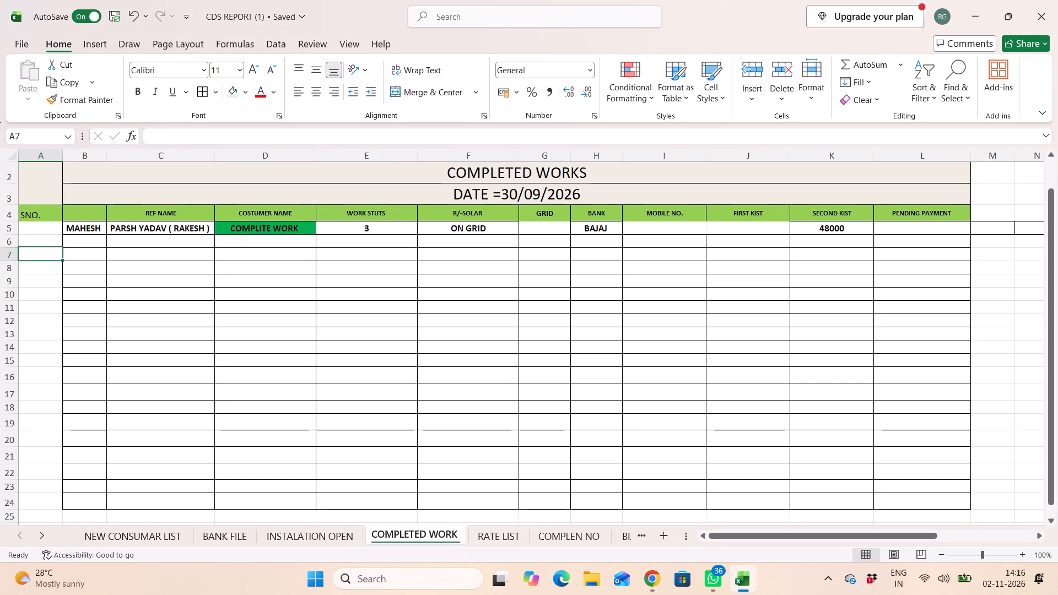
Apply all borders to A2:A3 and to the serial number cells A5:A24.
left_click_drag(44, 173, 44, 192)
left_click(206, 95)
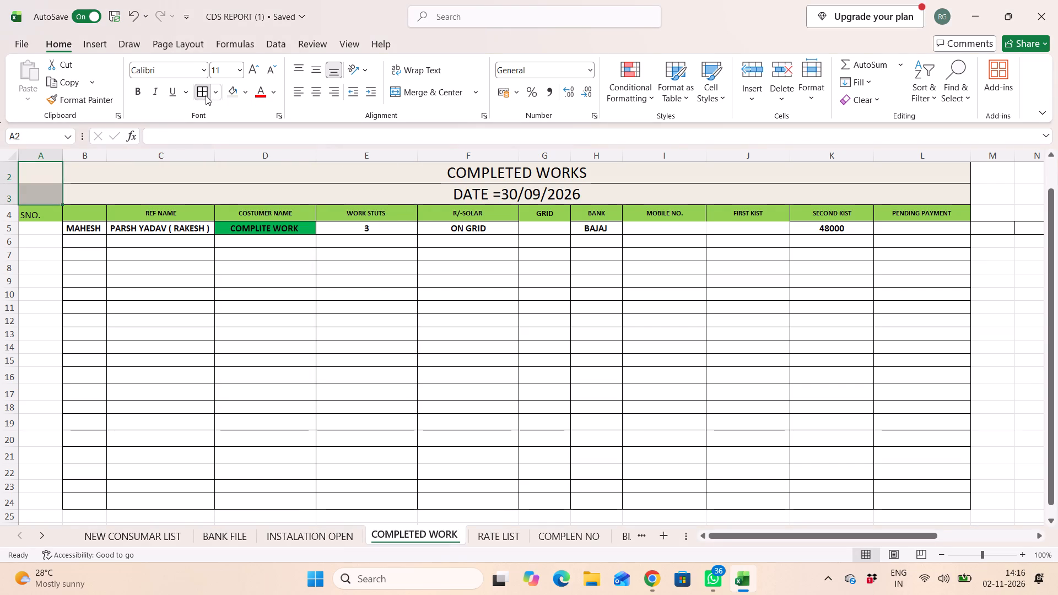
left_click(15, 254)
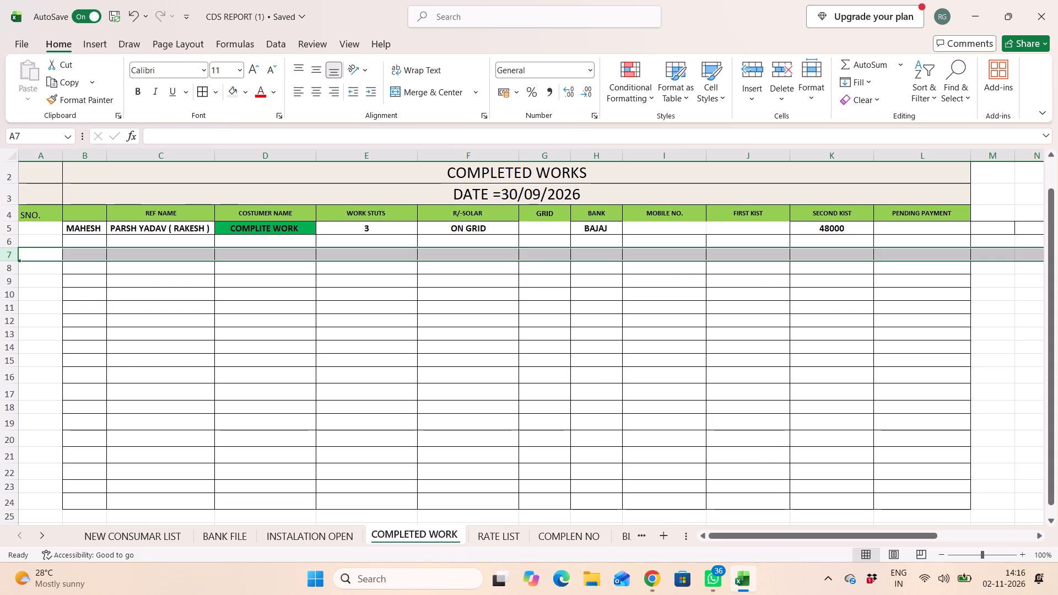
left_click_drag(45, 225, 23, 502)
left_click(207, 90)
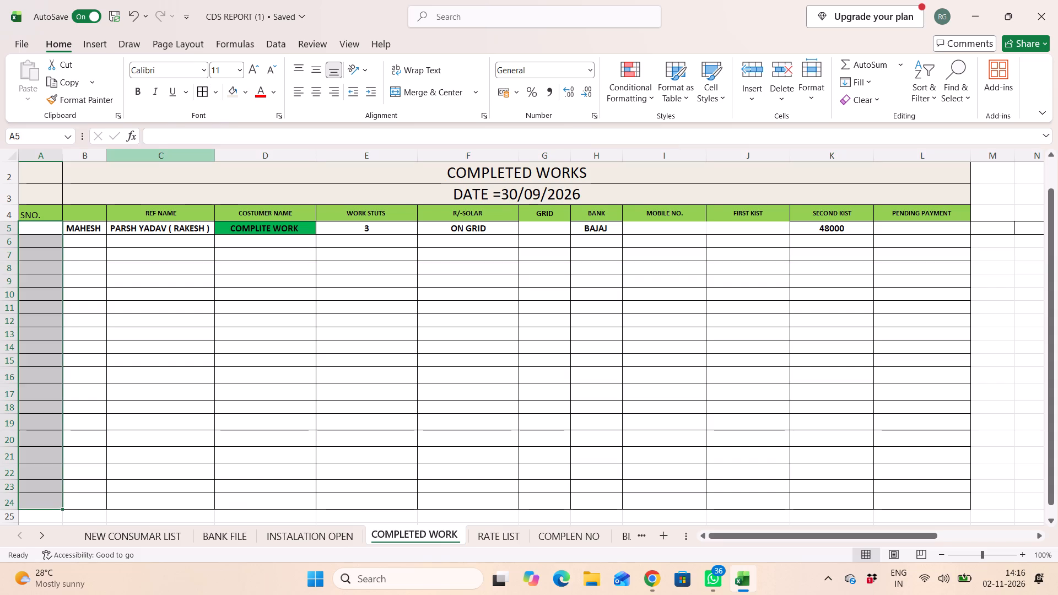
Enter the serial numbers 1, 2, 3 and 4 in cells A5 to A8.
left_click(39, 232)
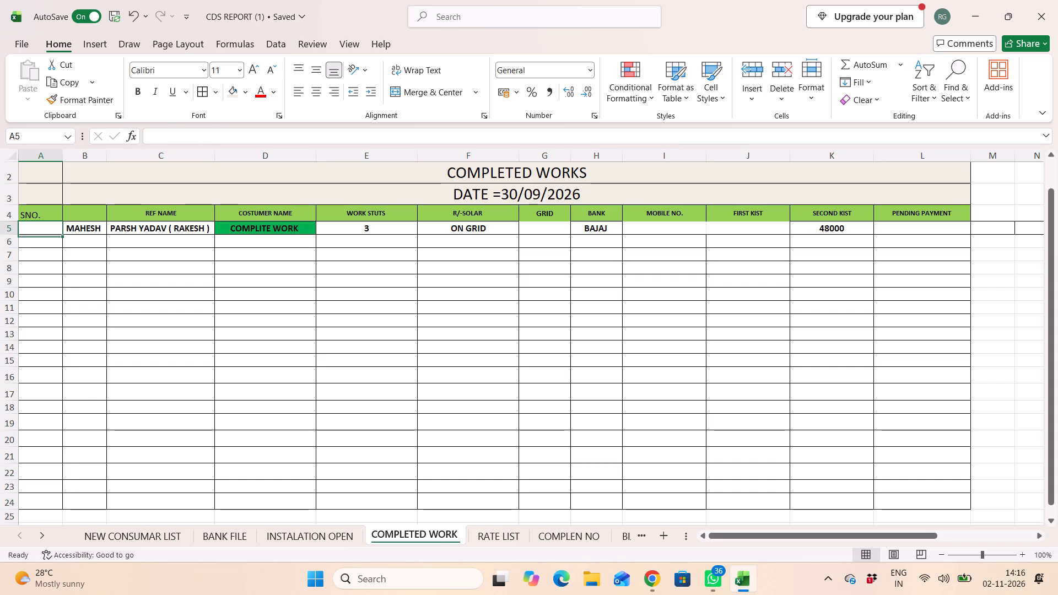
key("1")
key("Return")
key("2")
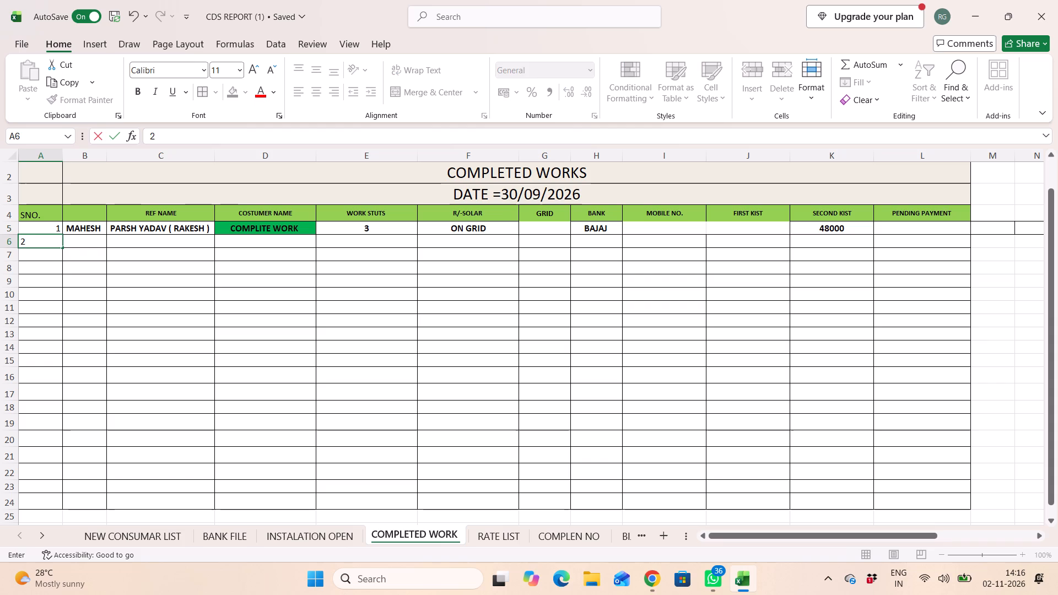
key("Return")
key("3")
key("Return")
key("3")
key("Return")
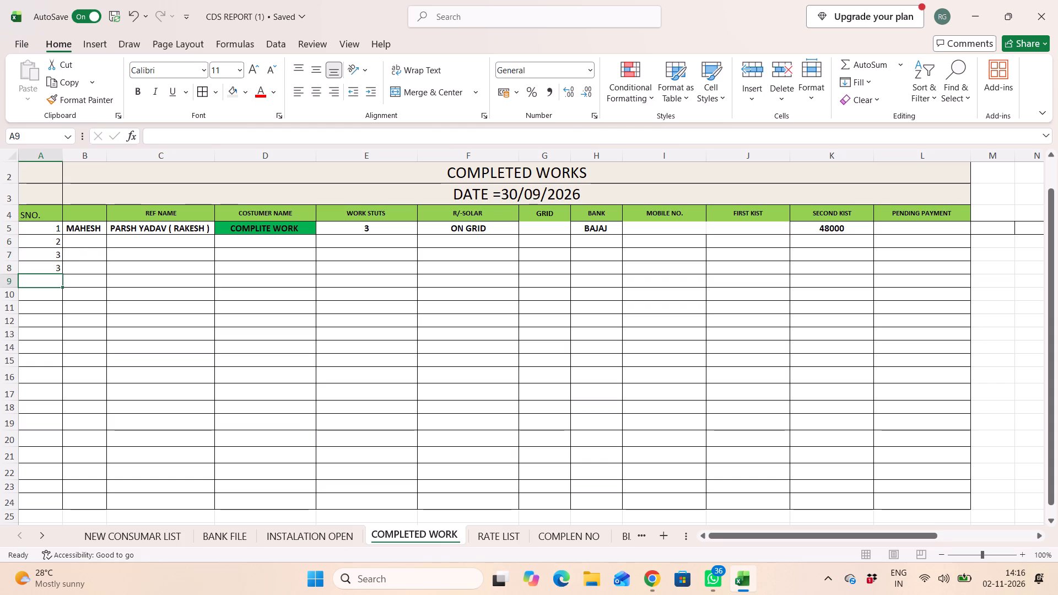
key("Up")
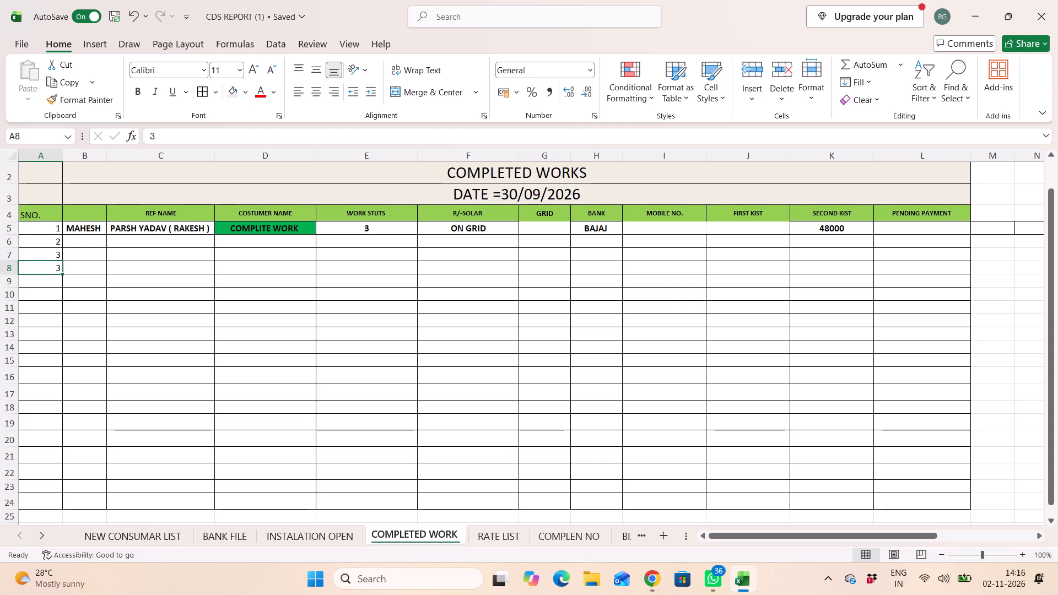
key("BackSpace")
key("4")
key("Return")
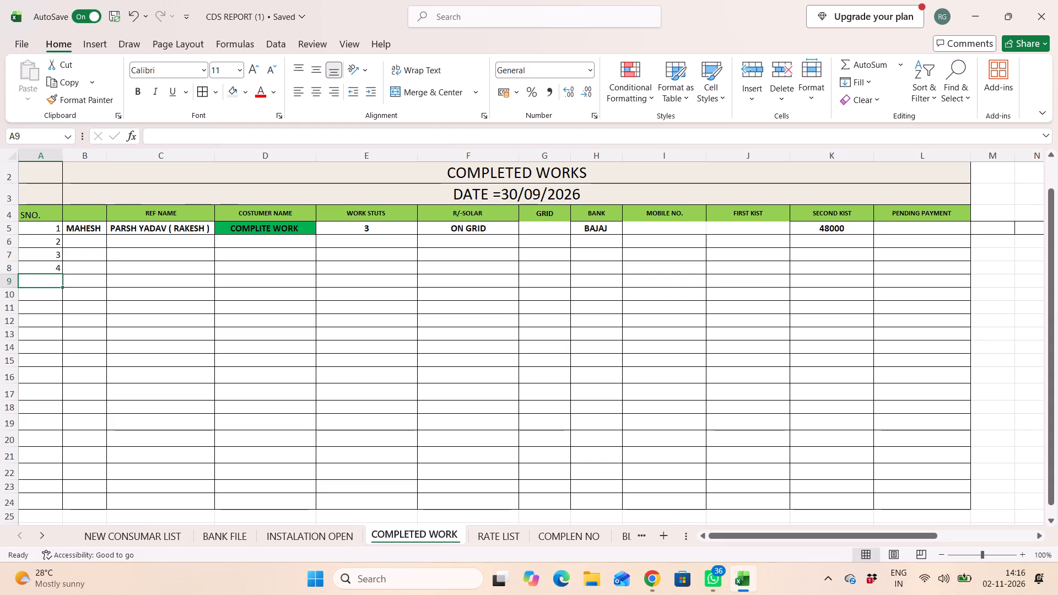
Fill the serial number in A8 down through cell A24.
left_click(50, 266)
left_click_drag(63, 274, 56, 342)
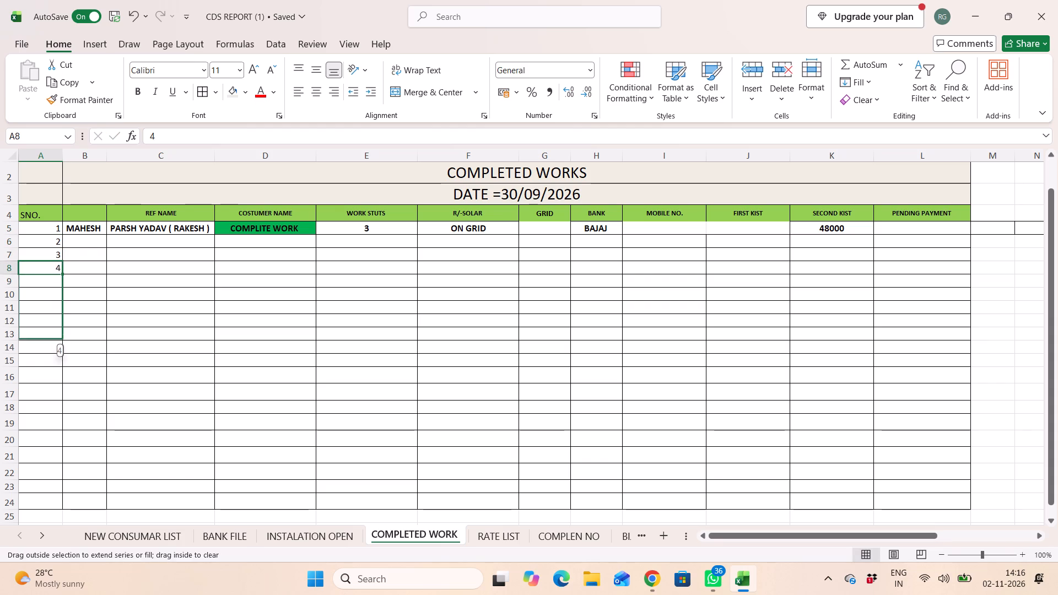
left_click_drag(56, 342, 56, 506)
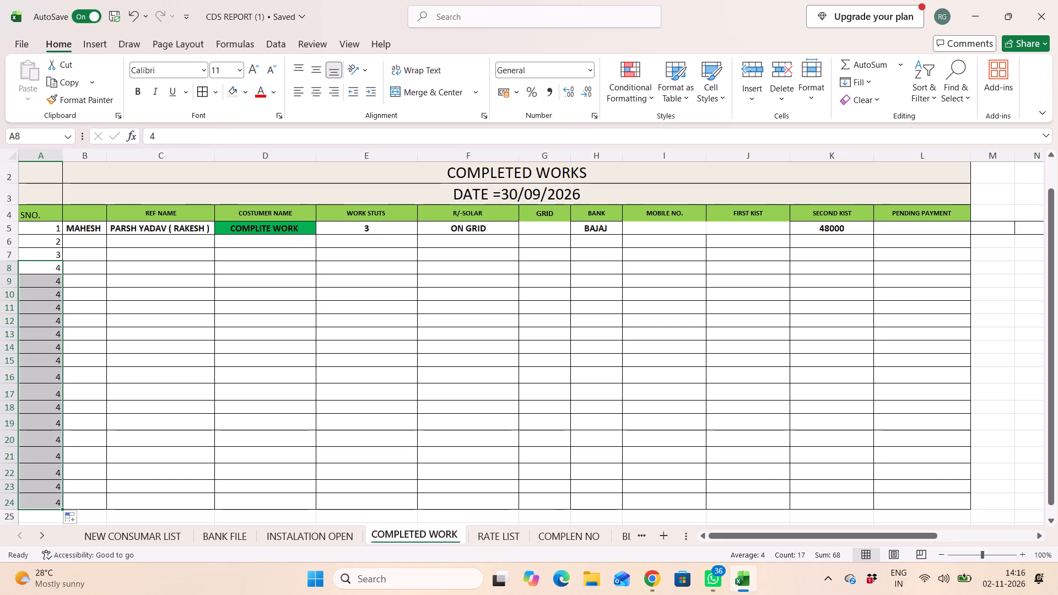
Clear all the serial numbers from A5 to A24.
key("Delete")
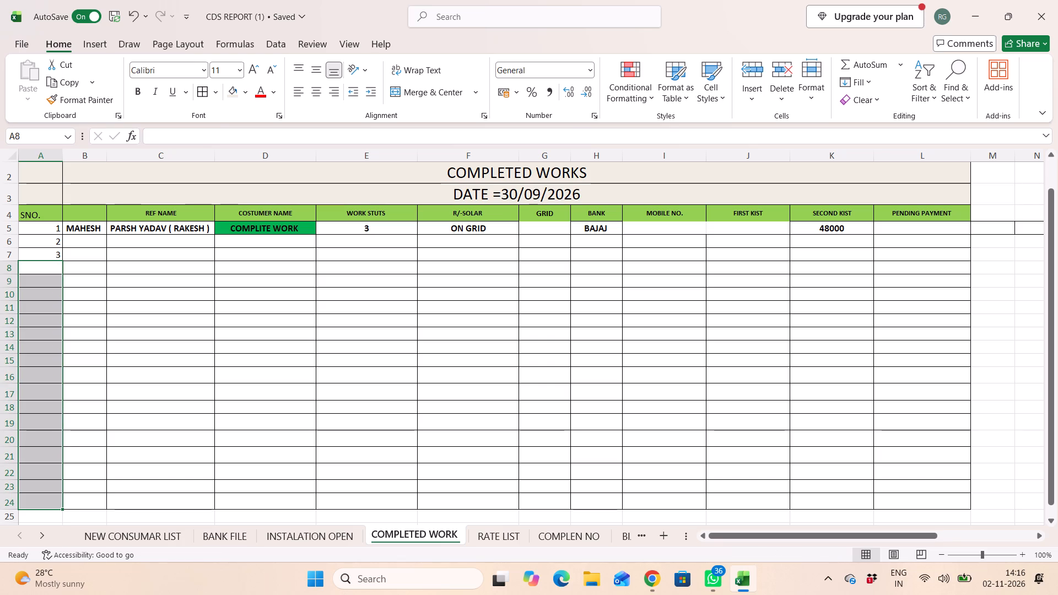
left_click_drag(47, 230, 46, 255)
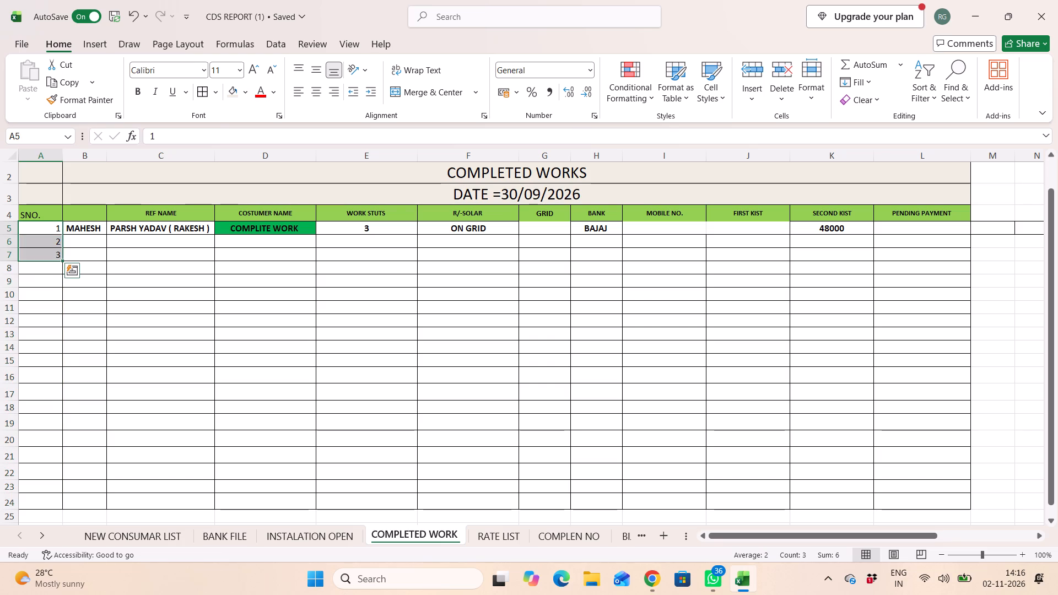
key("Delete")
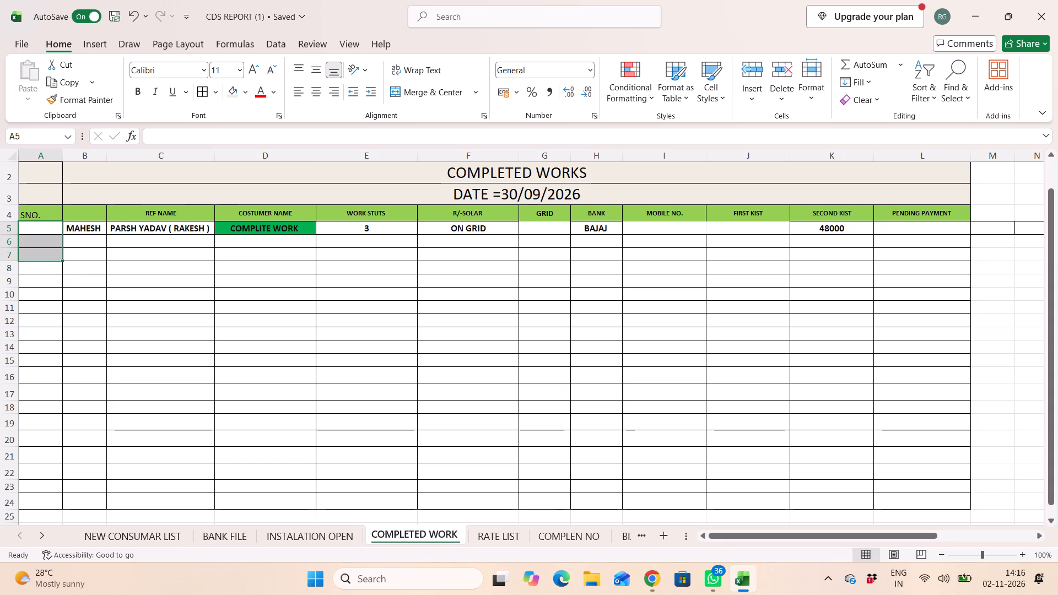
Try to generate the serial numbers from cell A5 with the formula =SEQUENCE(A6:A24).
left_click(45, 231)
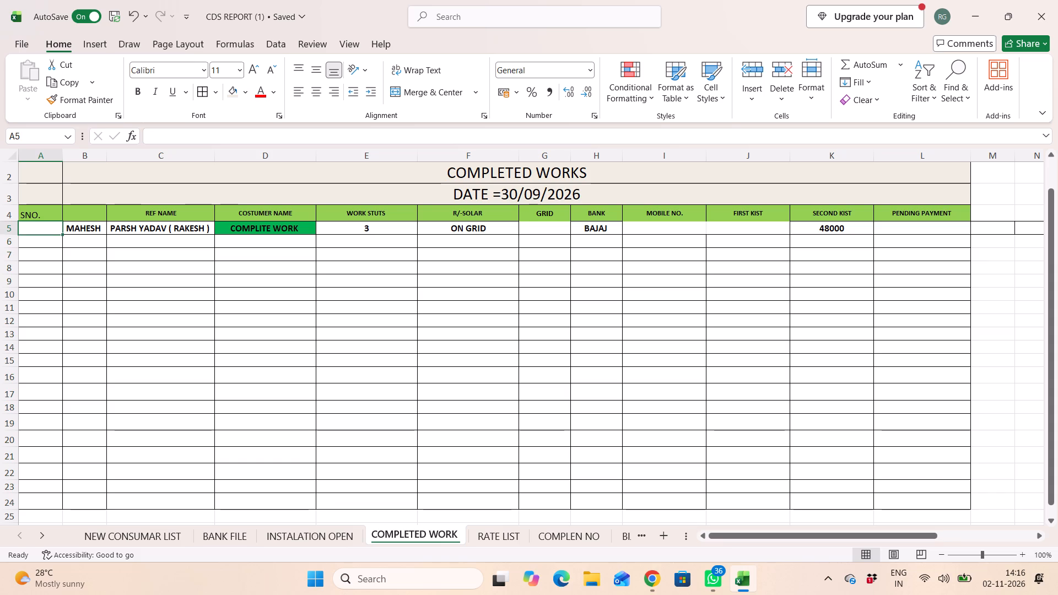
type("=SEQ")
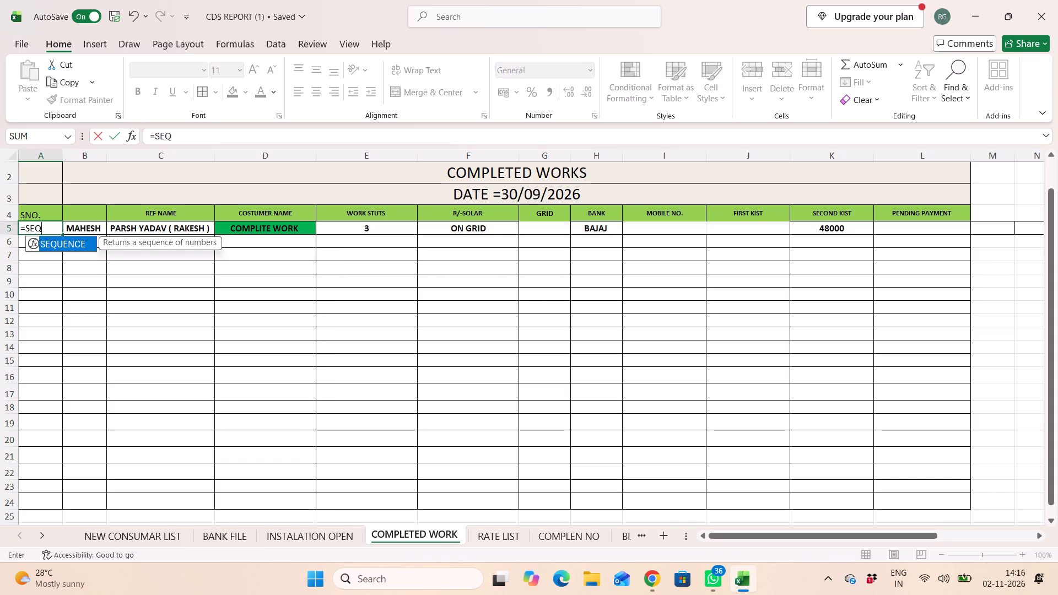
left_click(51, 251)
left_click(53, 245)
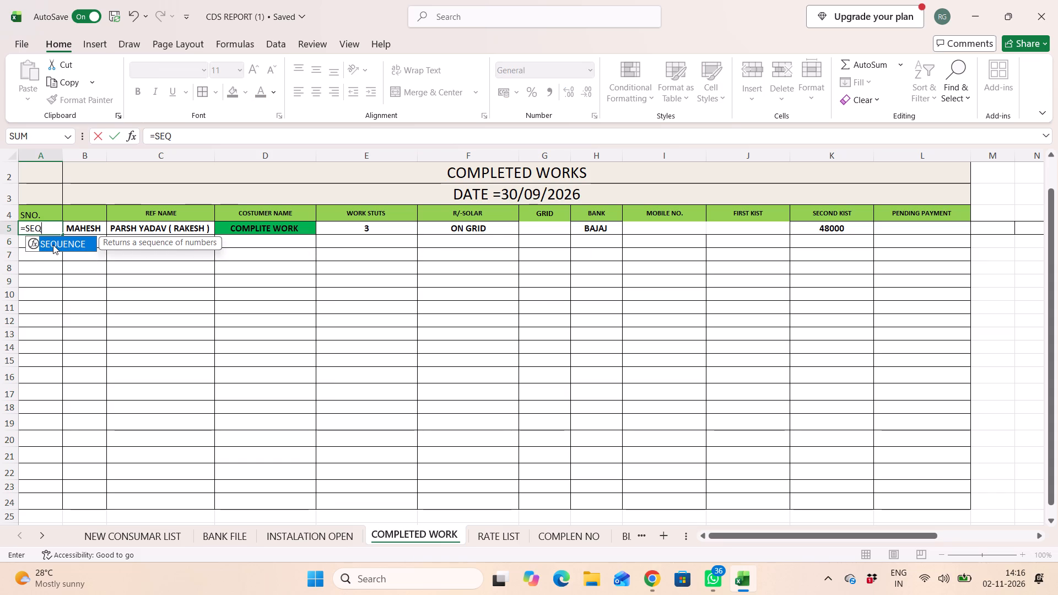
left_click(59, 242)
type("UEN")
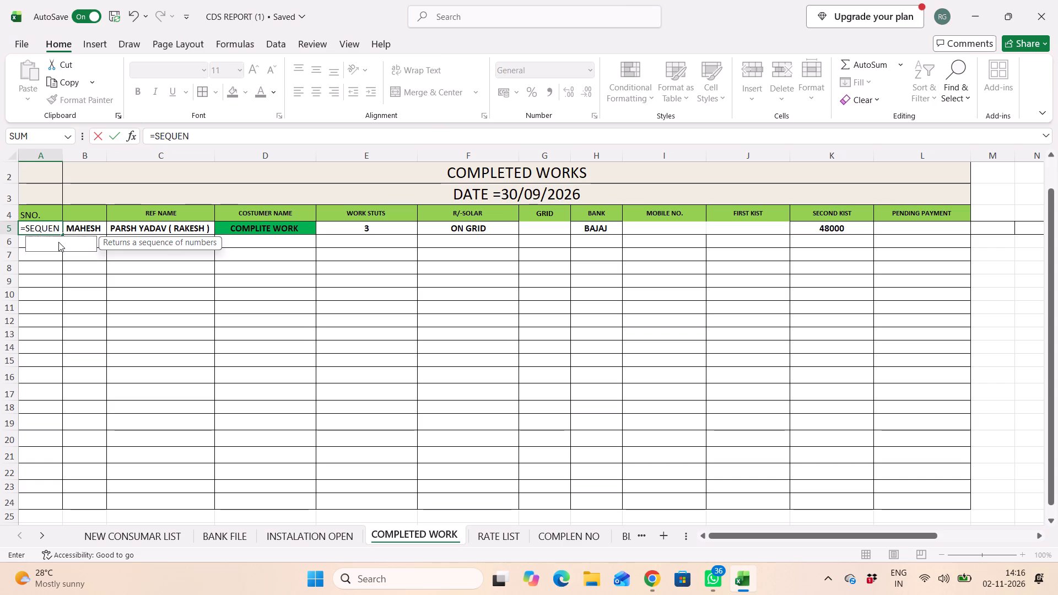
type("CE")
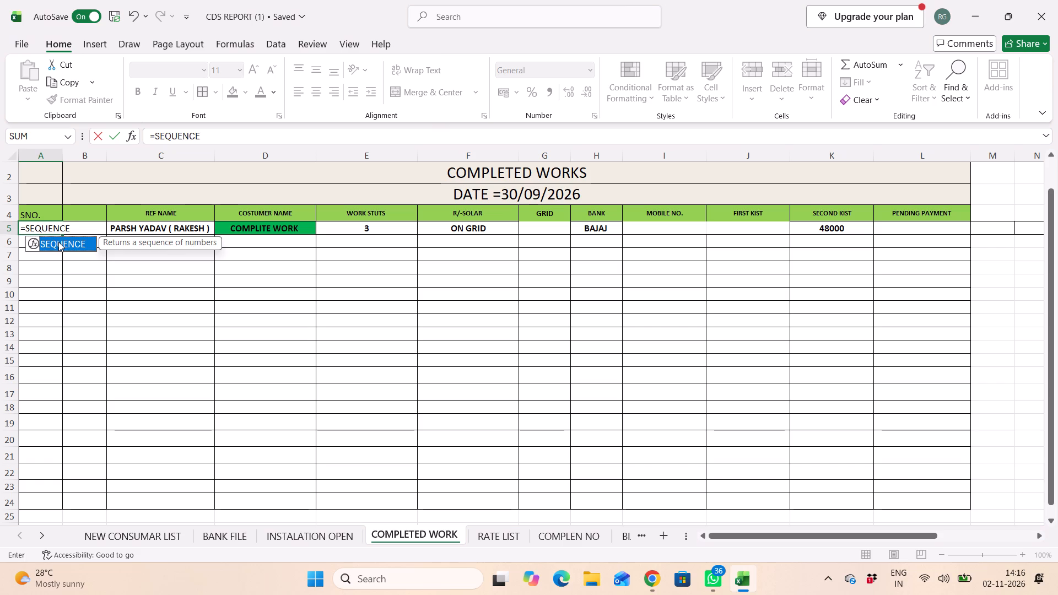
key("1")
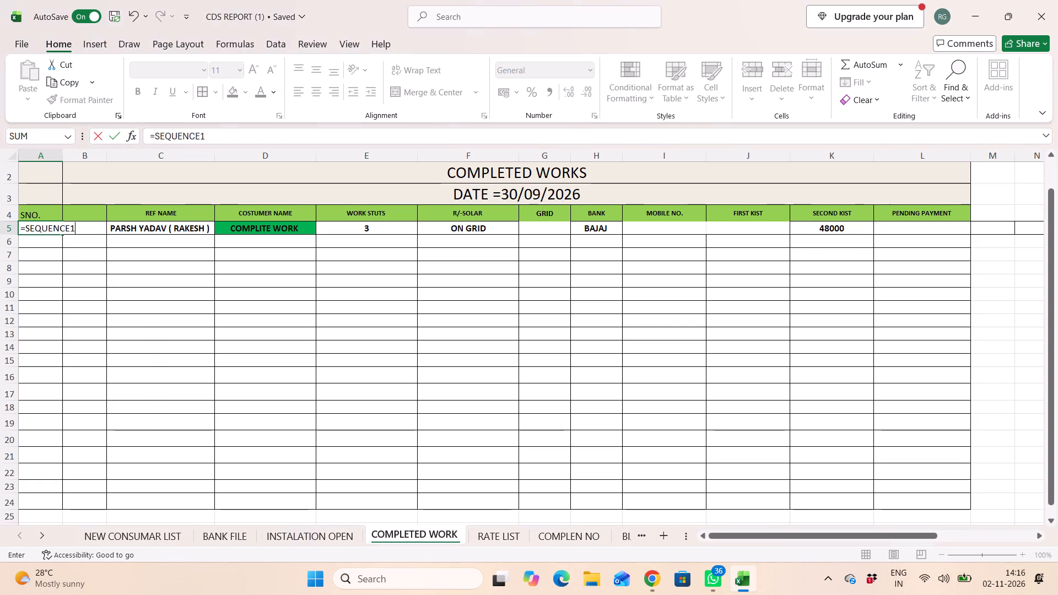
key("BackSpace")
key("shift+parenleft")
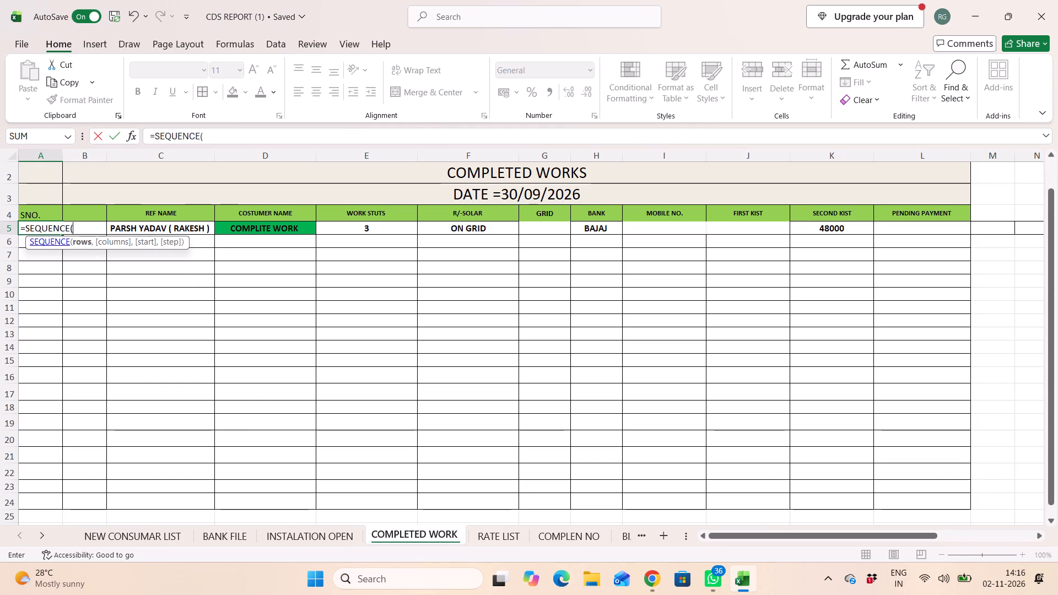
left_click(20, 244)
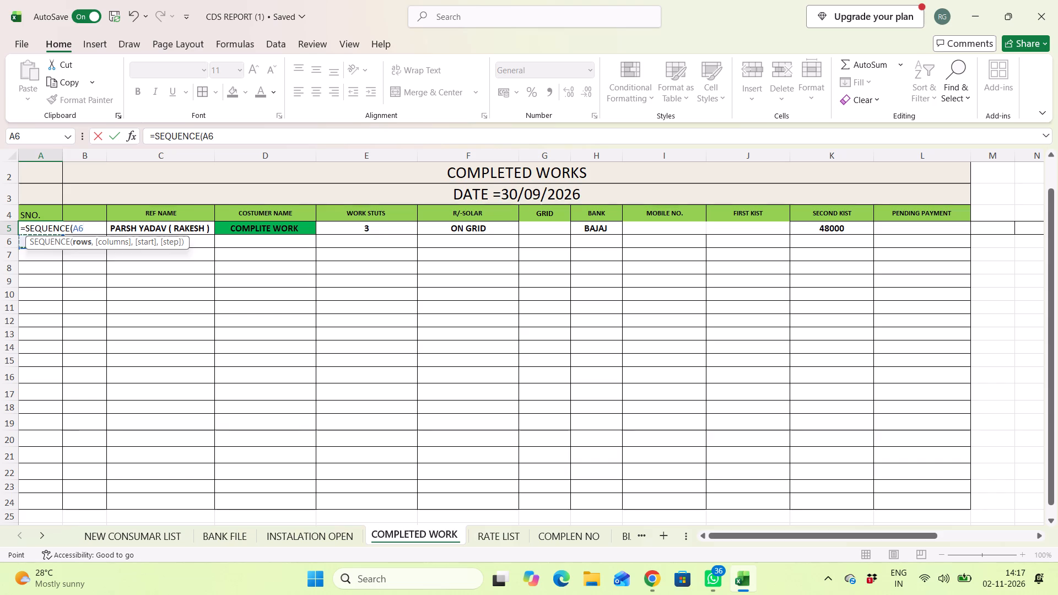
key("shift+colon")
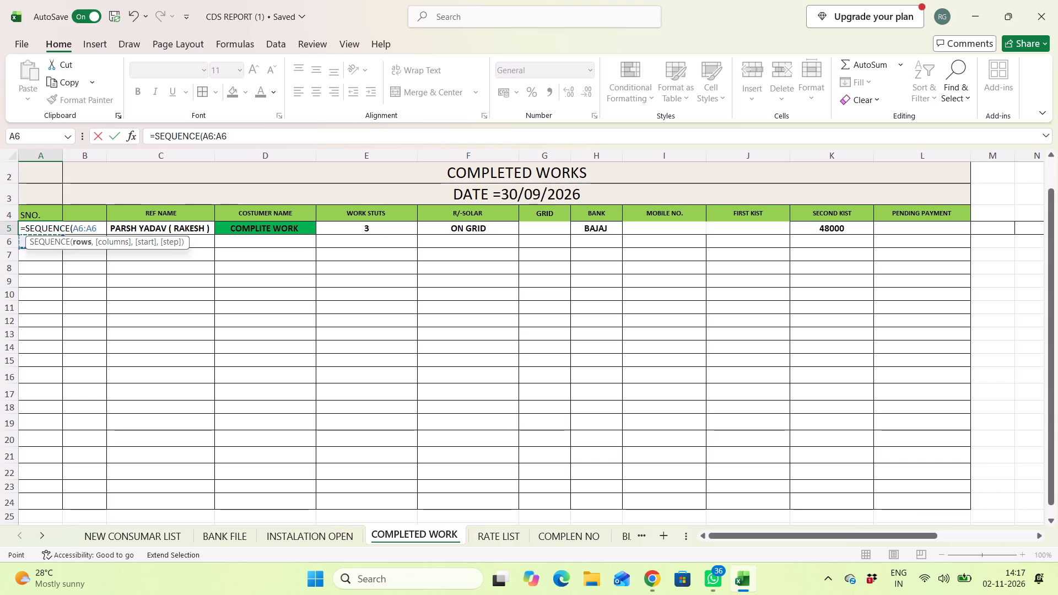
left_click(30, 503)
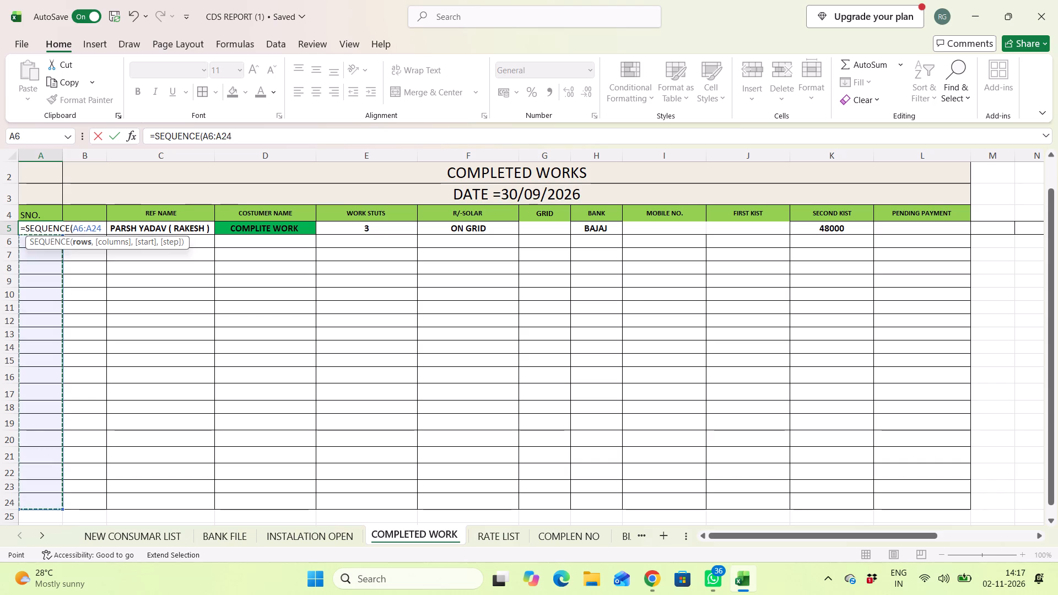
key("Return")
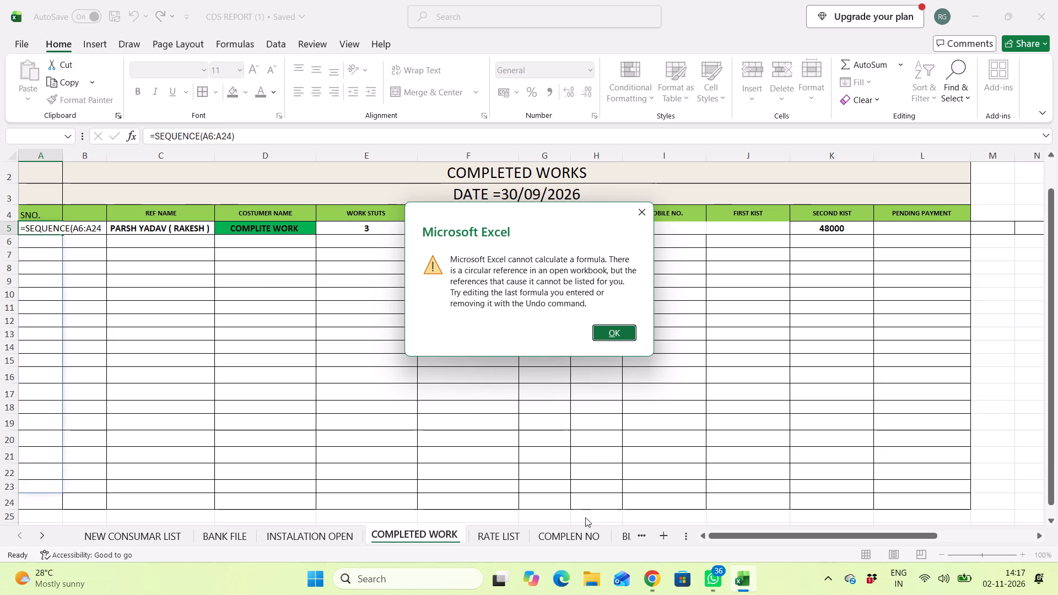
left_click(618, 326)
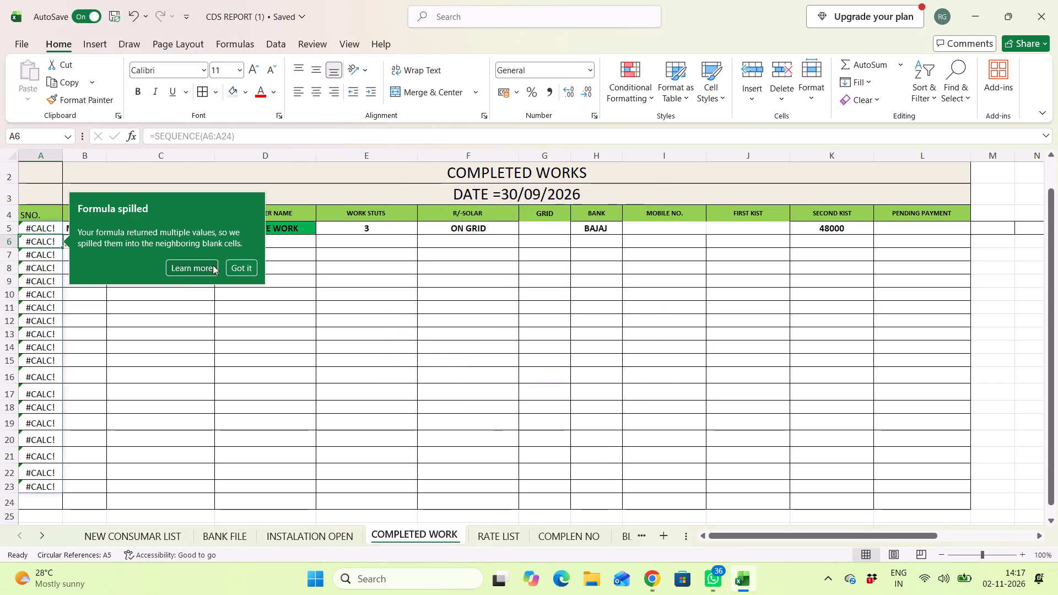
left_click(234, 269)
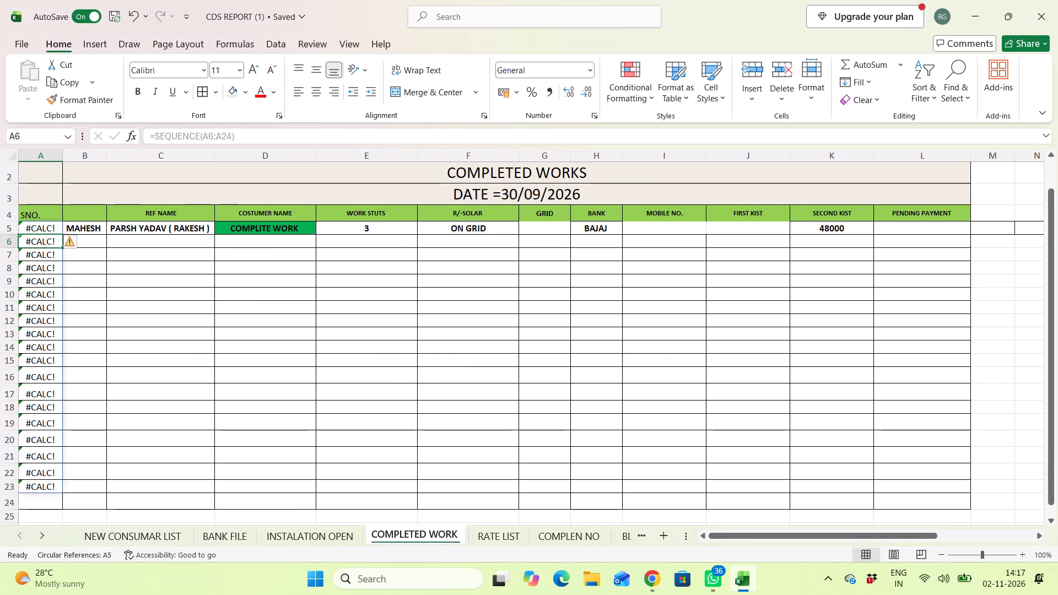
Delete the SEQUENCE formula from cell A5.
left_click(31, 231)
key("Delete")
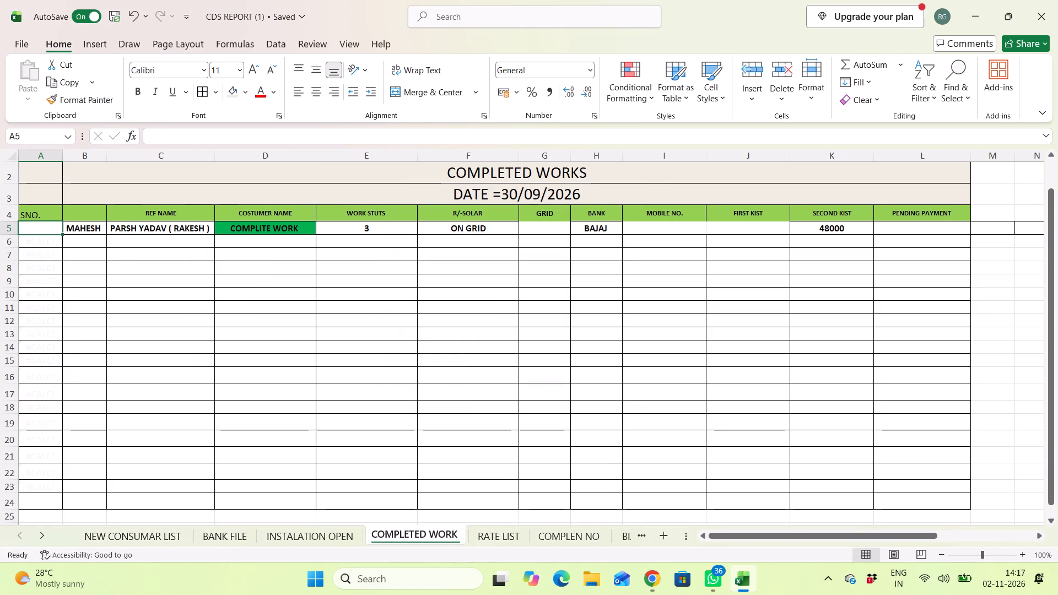
Enter the serial numbers 1, 2, 3, 4, 5 and 6 in cells A5 to A10.
key("1")
key("Return")
key("2")
key("Return")
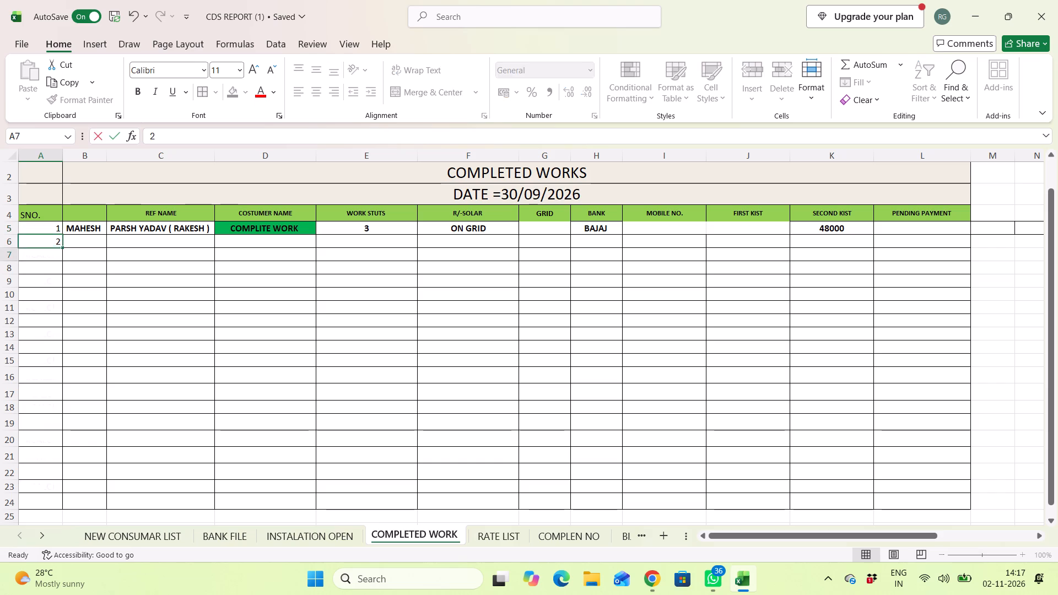
key("3")
key("Return")
key("4")
key("Return")
key("5")
key("Return")
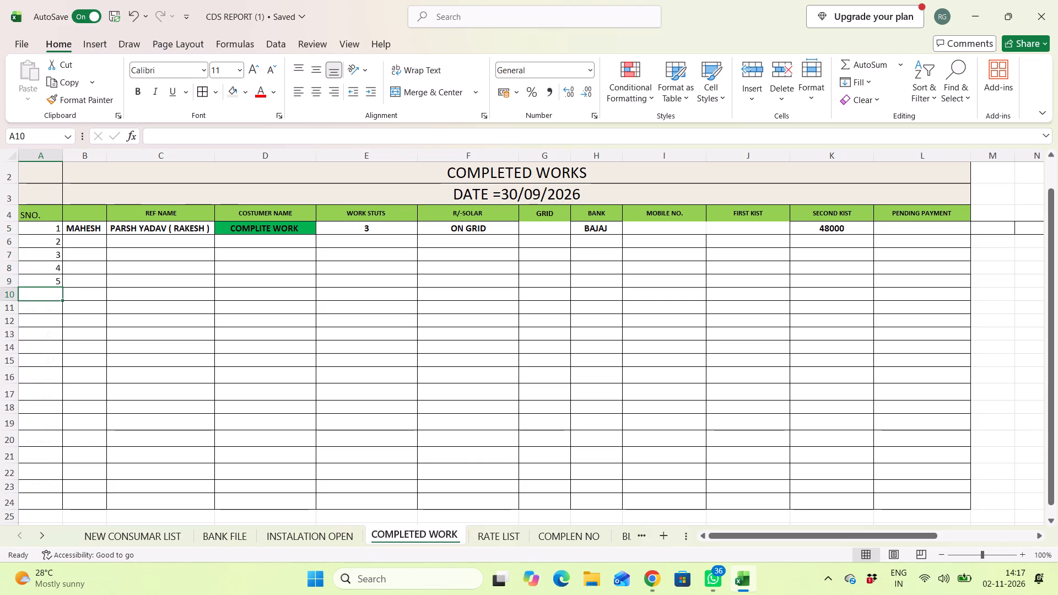
key("6")
key("Return")
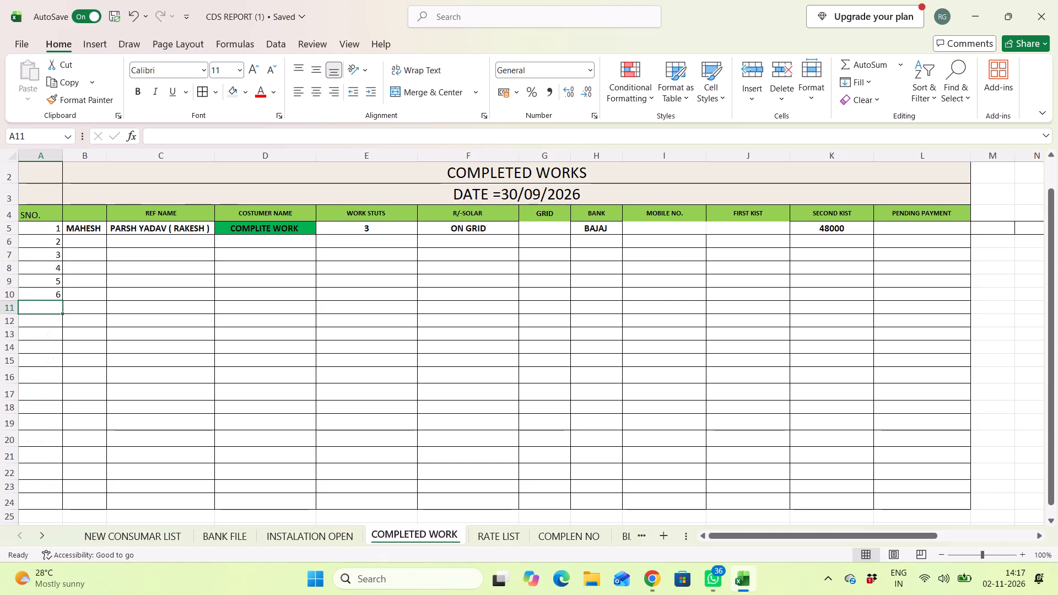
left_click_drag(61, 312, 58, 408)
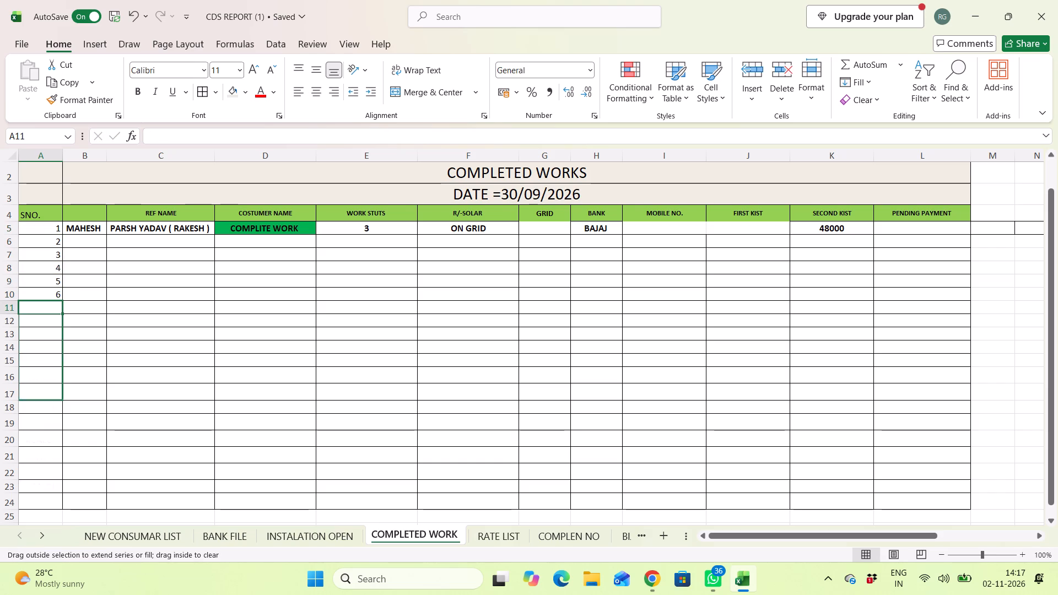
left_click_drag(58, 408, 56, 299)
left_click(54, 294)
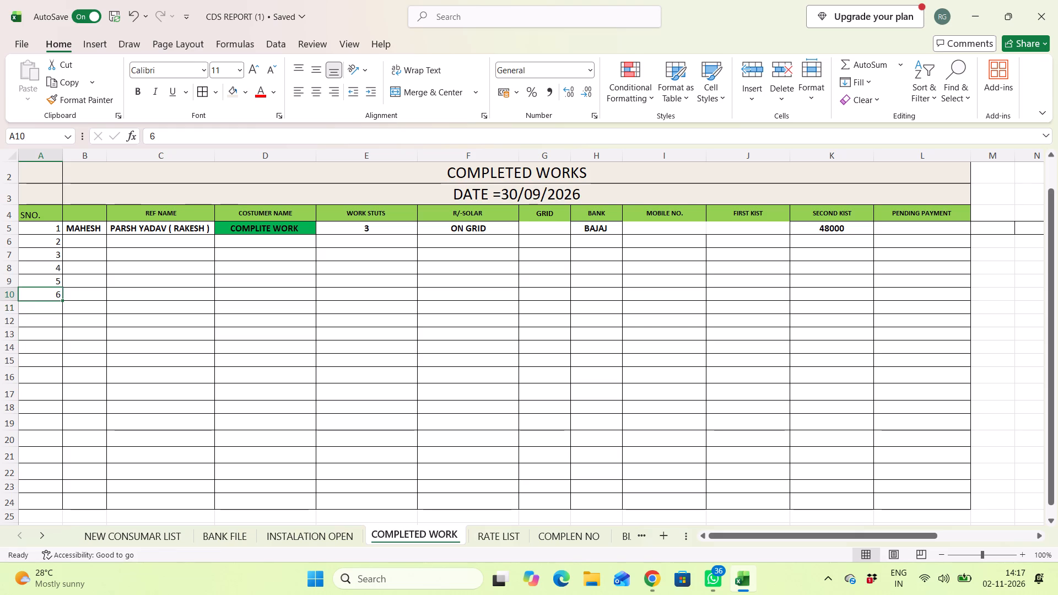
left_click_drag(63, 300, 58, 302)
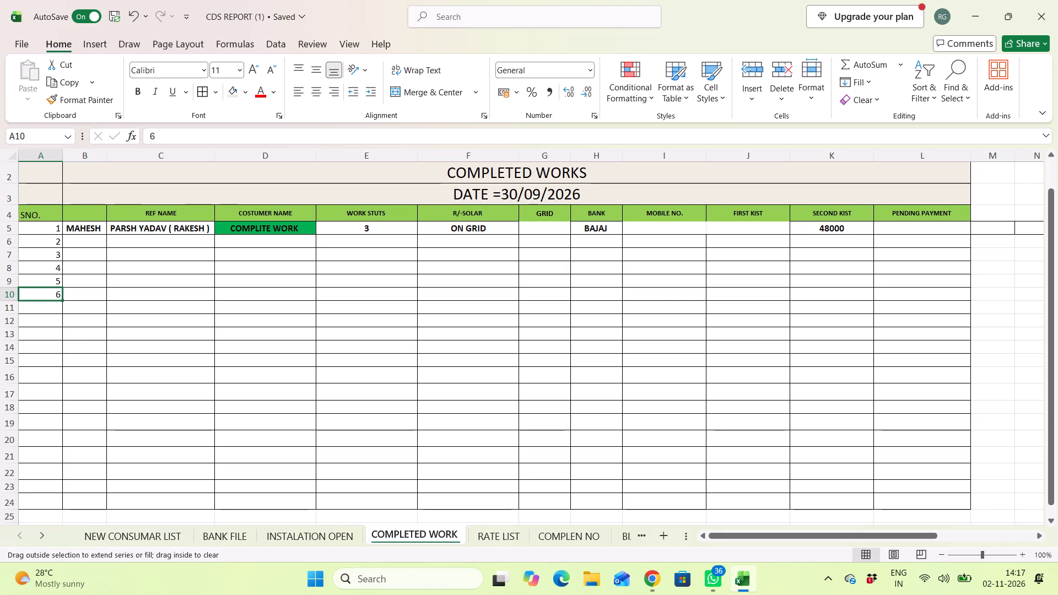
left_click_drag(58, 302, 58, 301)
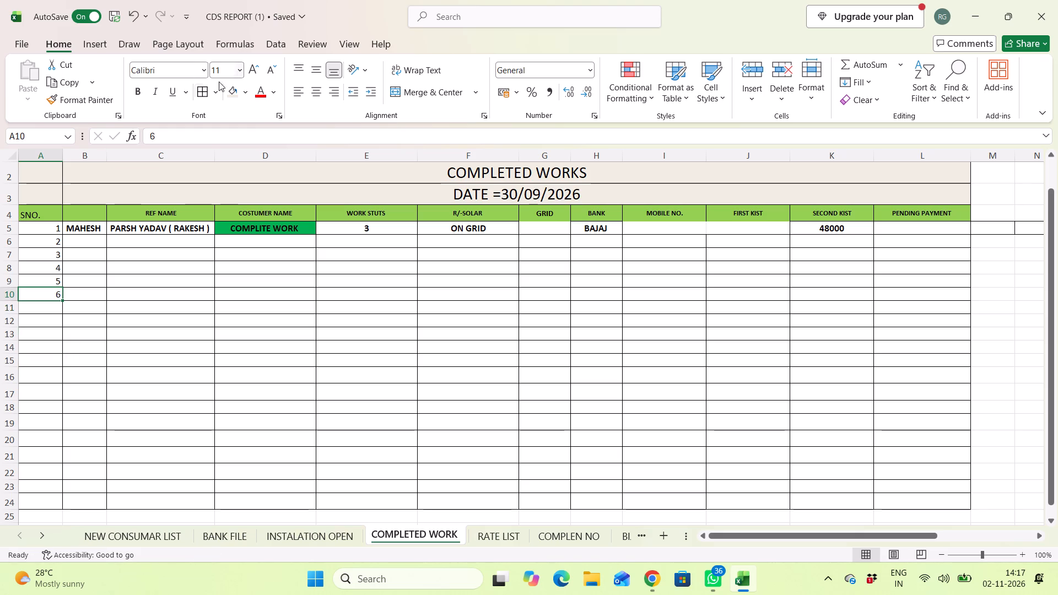
Copy the completed installation with SN 11, columns B to R, from INSTALATION OPEN into COMPLETED WORK starting at cell B6.
left_click(90, 246)
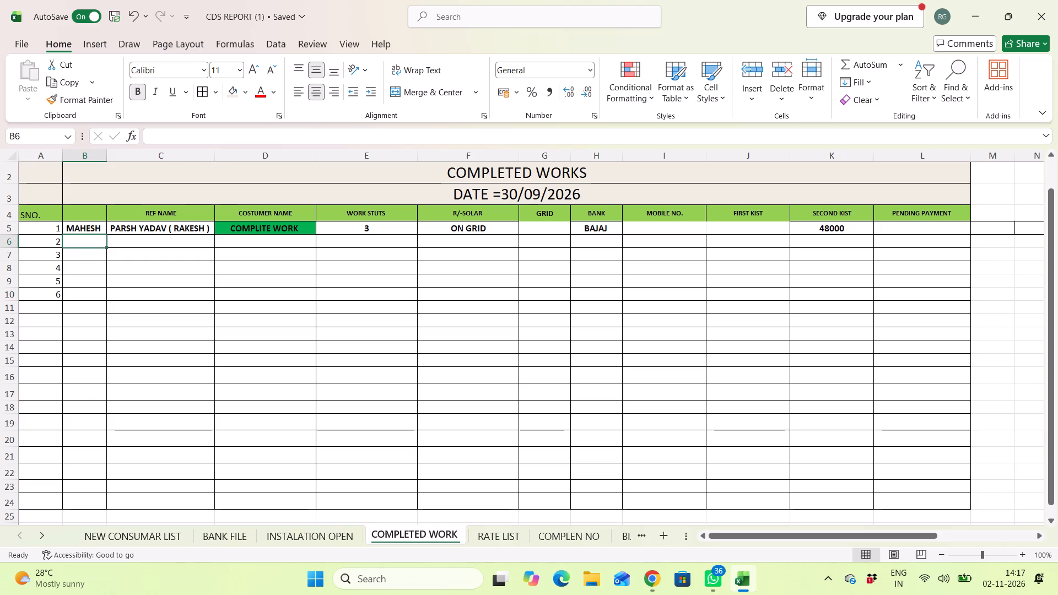
left_click(321, 542)
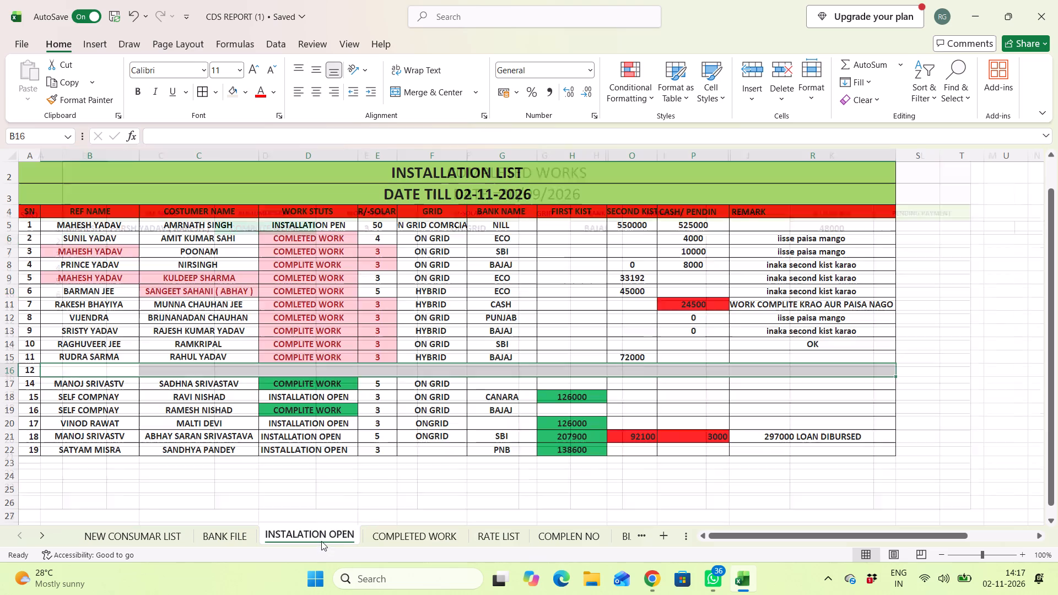
left_click_drag(63, 354, 67, 356)
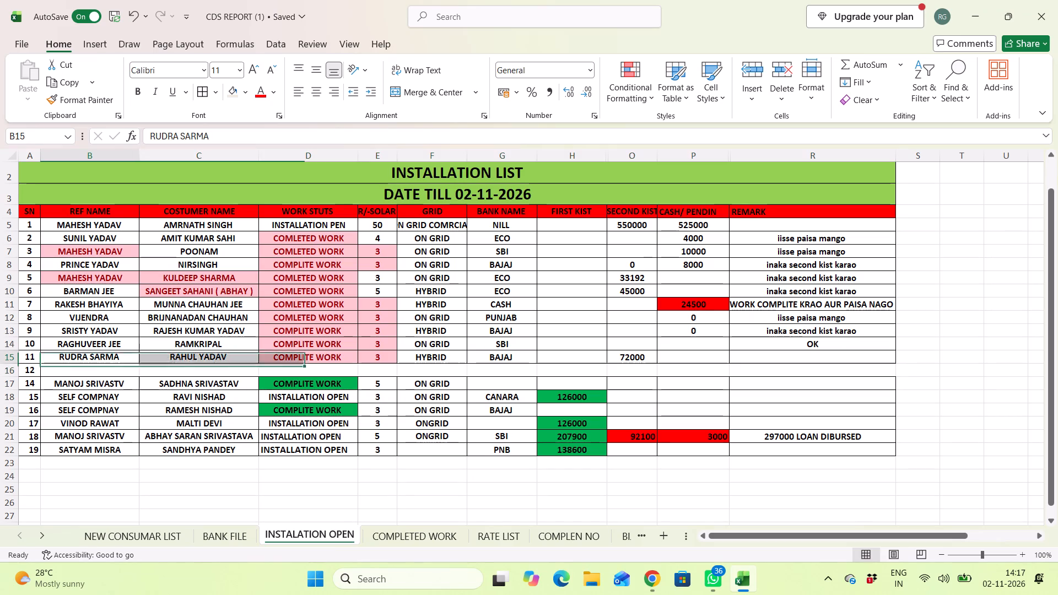
left_click_drag(67, 356, 666, 349)
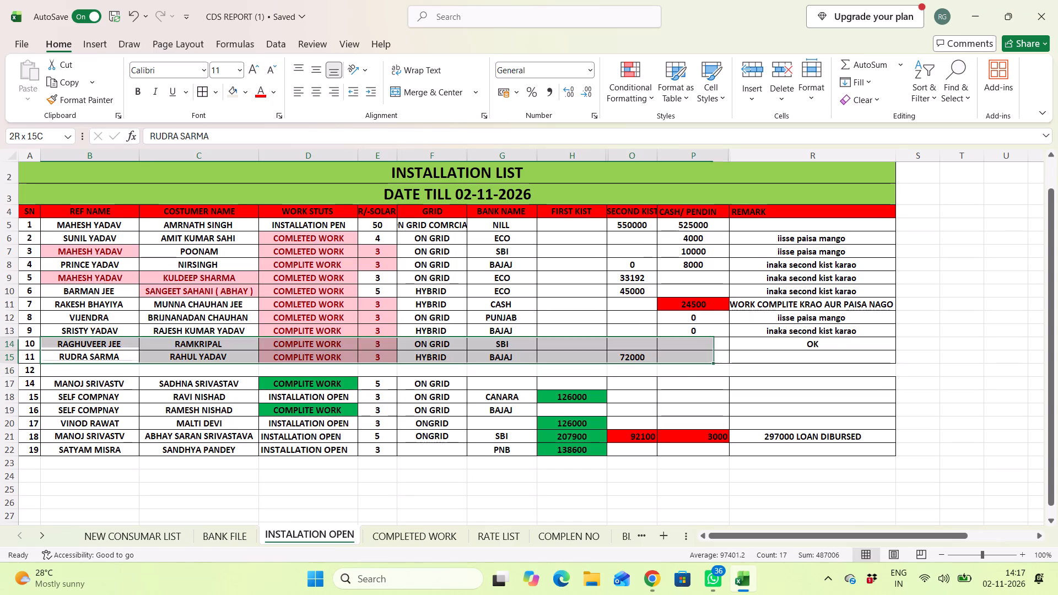
left_click_drag(666, 349, 782, 355)
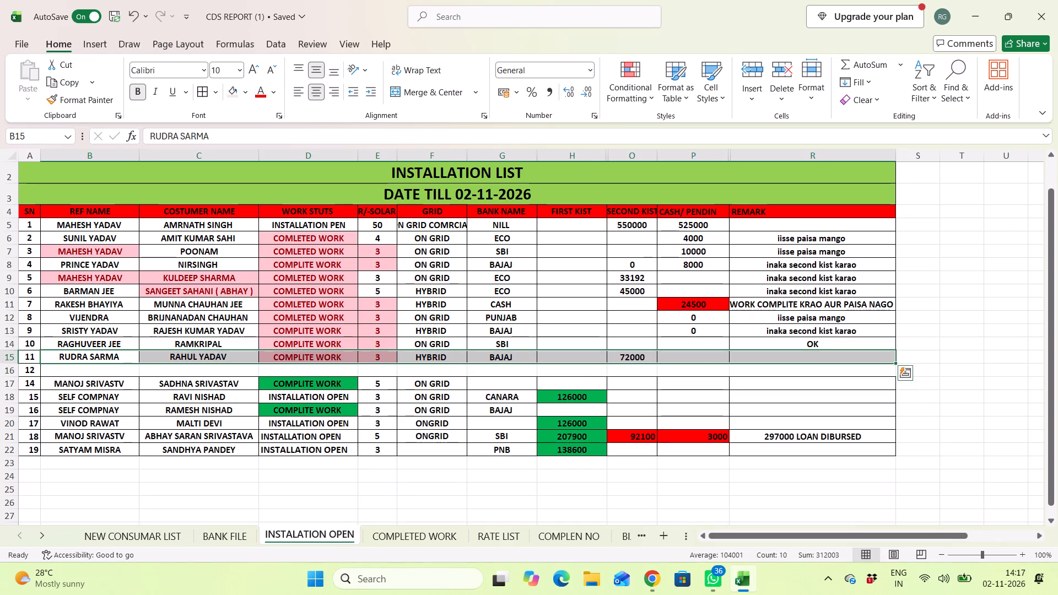
key("ctrl+c")
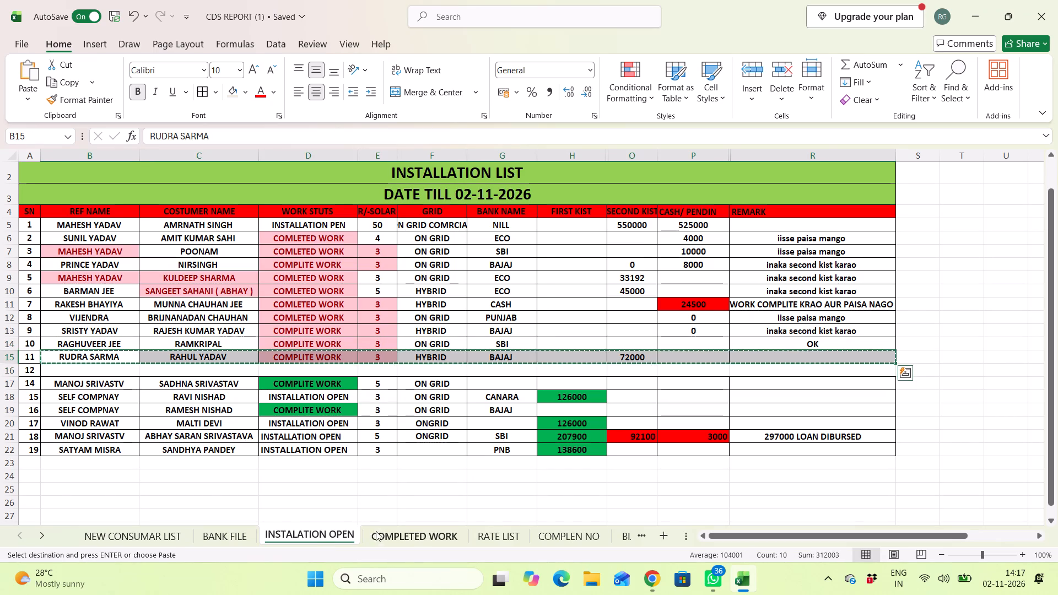
left_click(381, 533)
key("ctrl+v")
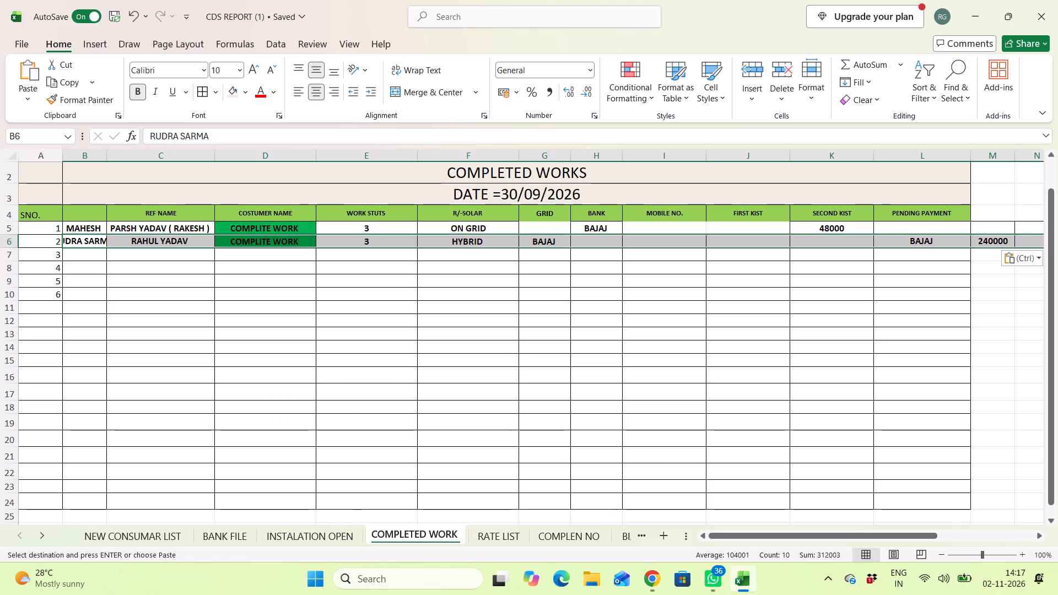
Swap the R/-SOLAR and GRID headers in row 4, placing GRID in F4 and R/-SOLAR in G4.
left_click(545, 244)
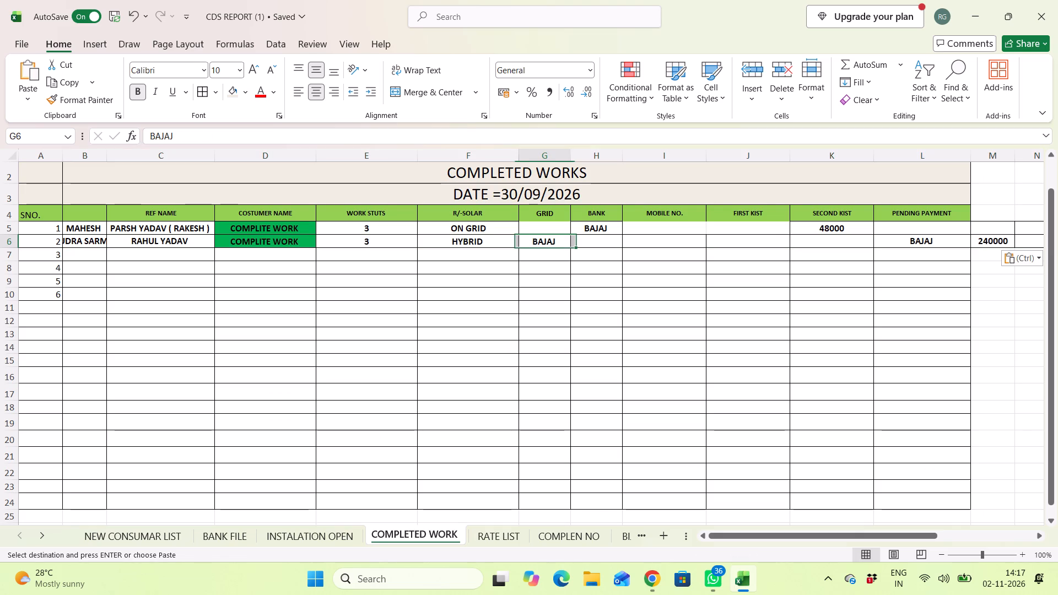
left_click(473, 217)
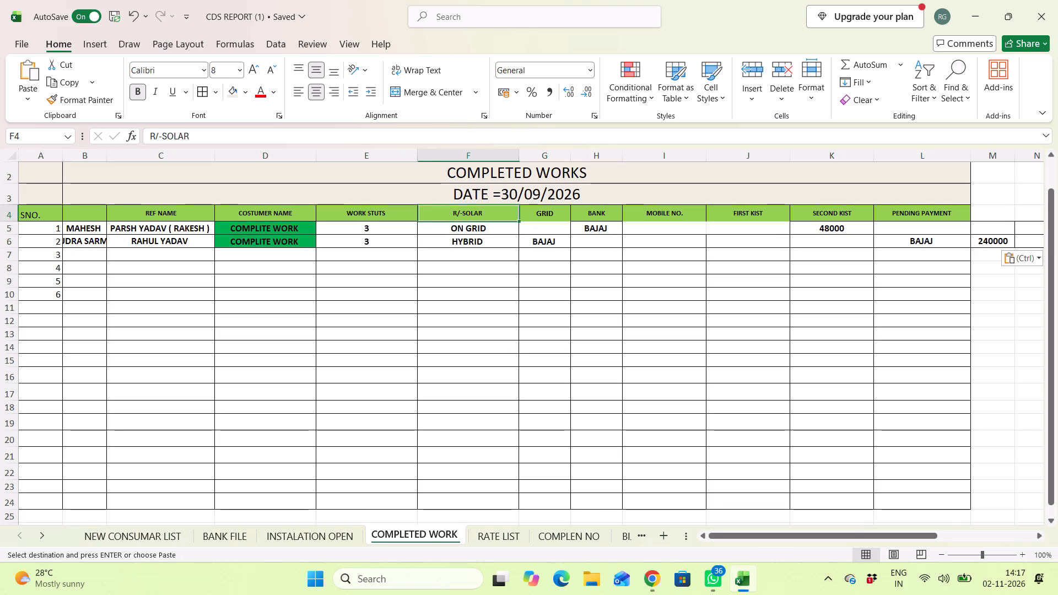
key("ctrl+x")
left_click(664, 339)
key("ctrl+v")
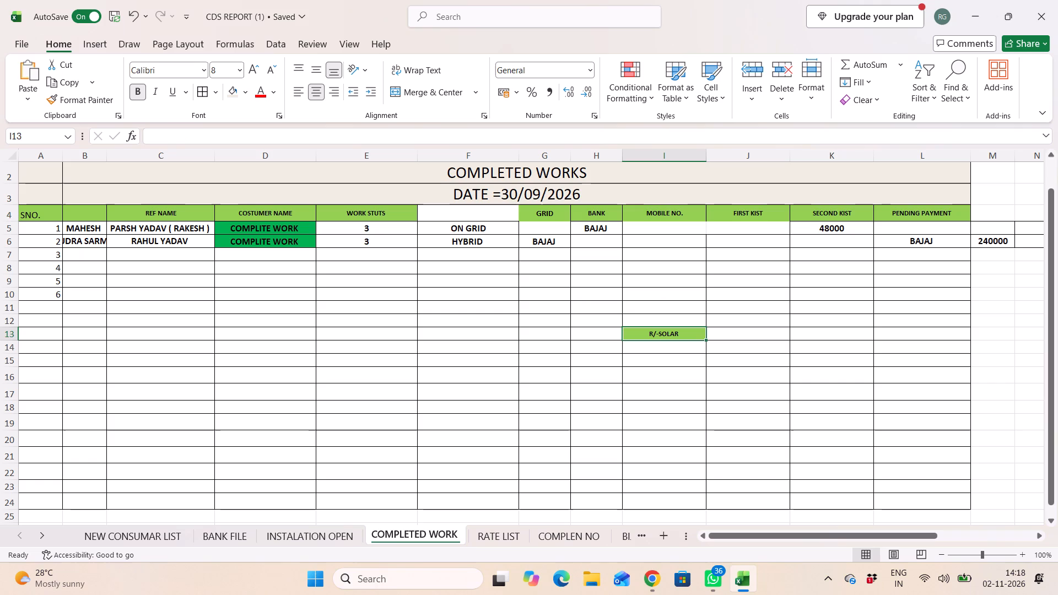
left_click(548, 220)
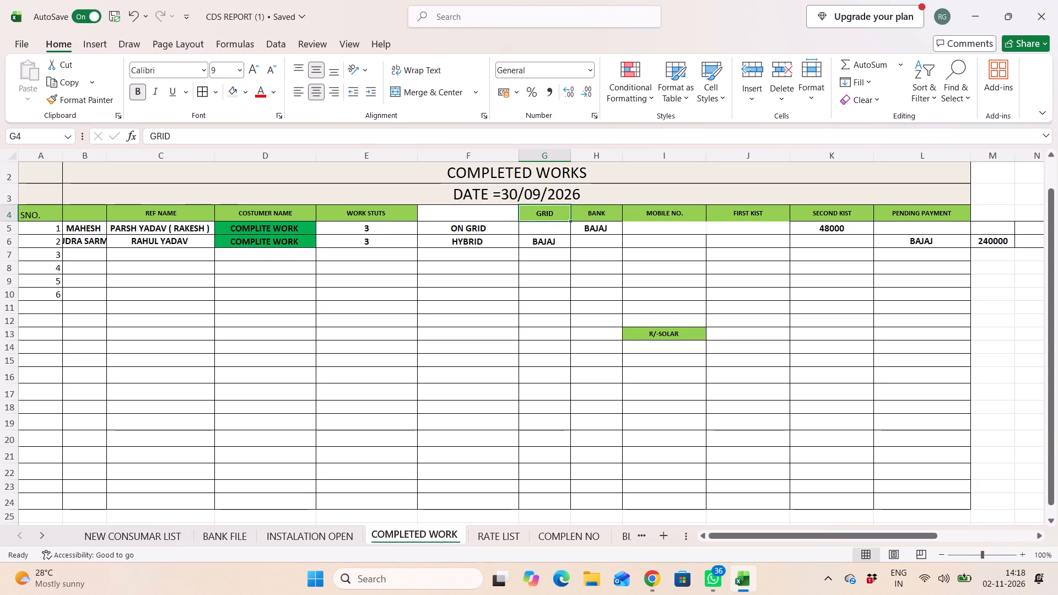
key("ctrl+x")
left_click(482, 208)
key("ctrl+v")
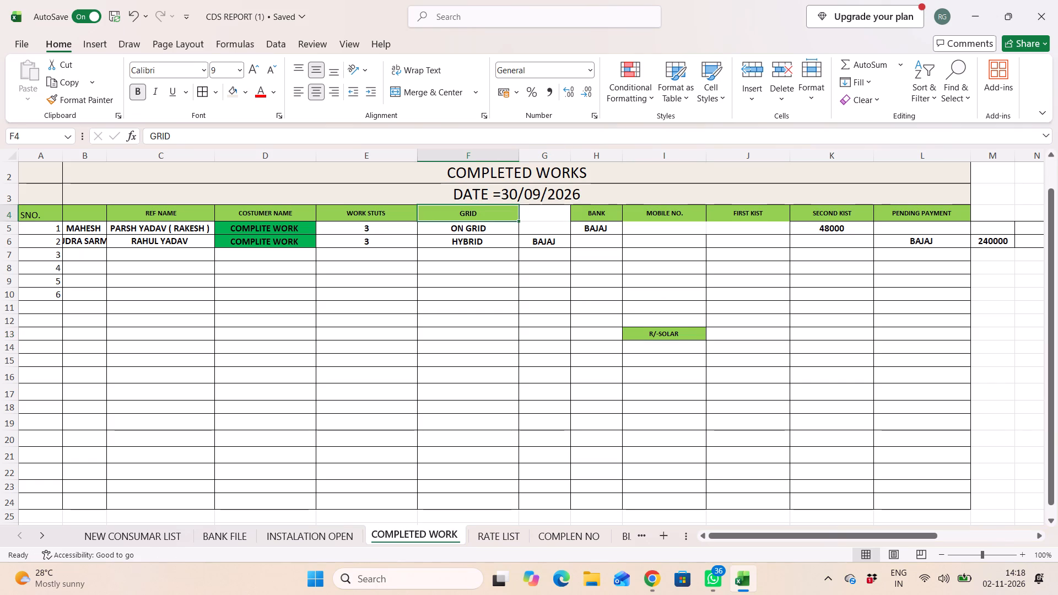
left_click(660, 340)
key("ctrl+x")
left_click(536, 218)
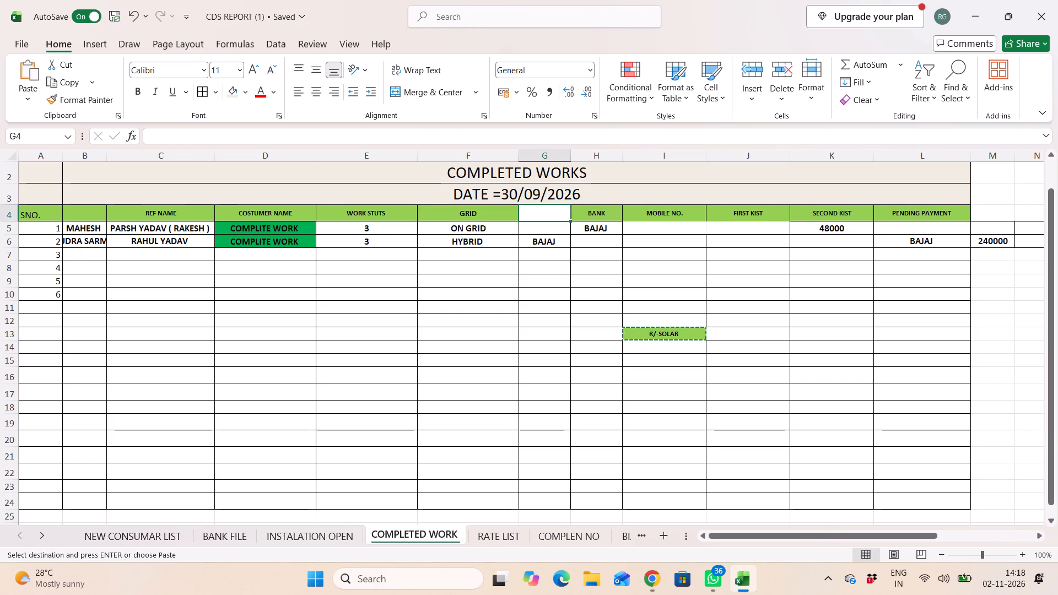
key("ctrl+v")
left_click(563, 318)
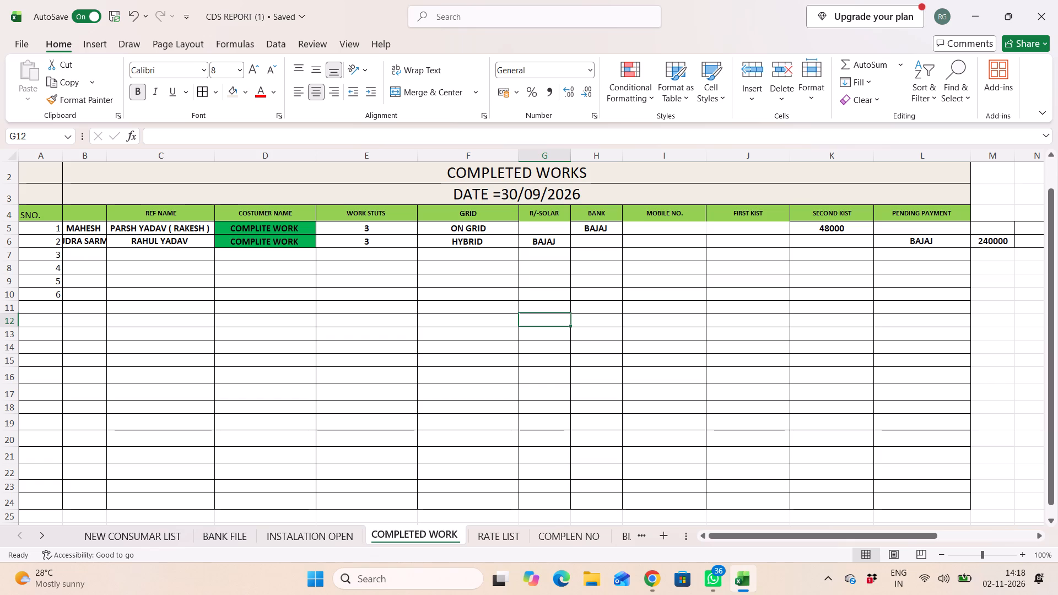
Move the WORK STUTS header out of the header row to H16 and put the R/-SOLAR header in E4.
left_click(542, 210)
key("ctrl+x")
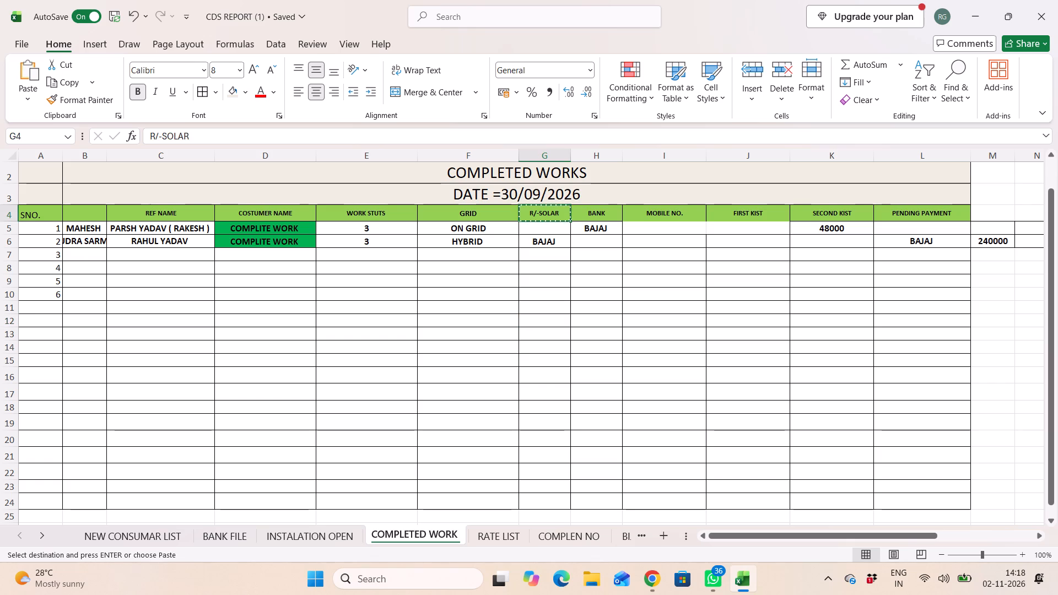
left_click(307, 343)
key("ctrl+v")
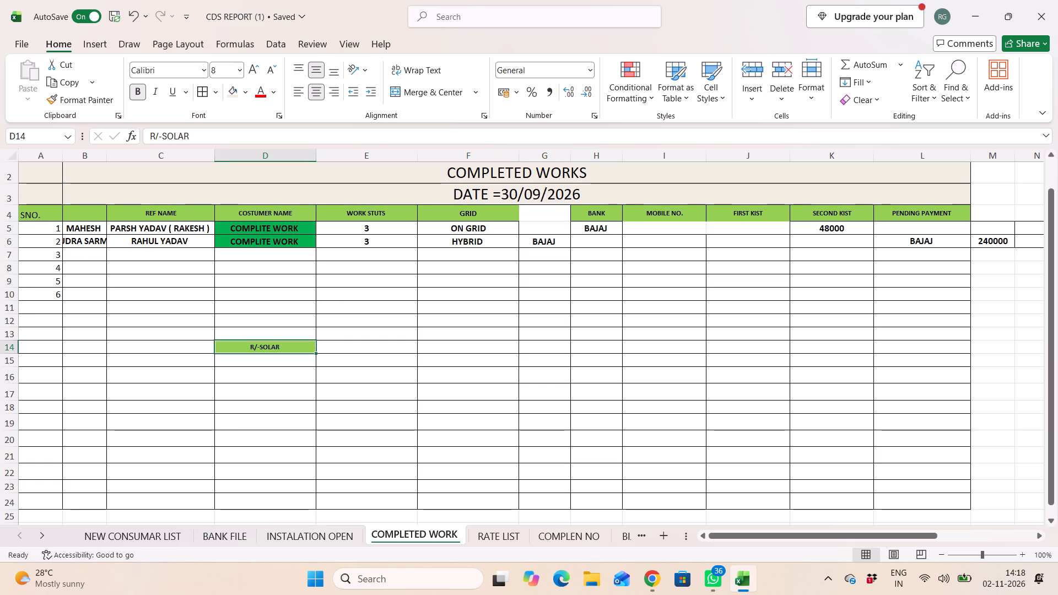
left_click(374, 209)
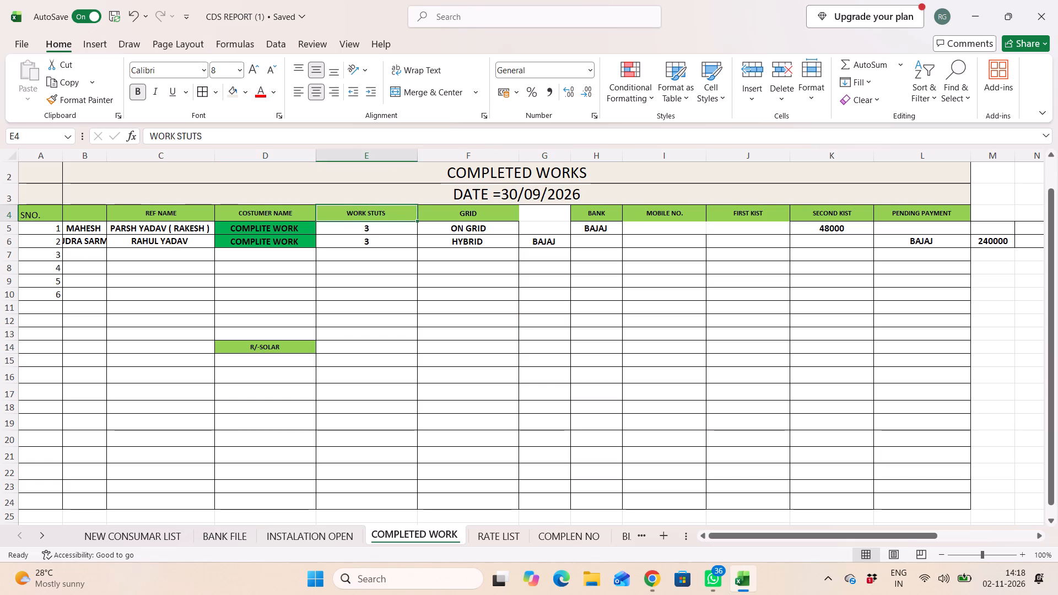
key("ctrl+x")
left_click(621, 371)
key("ctrl+v")
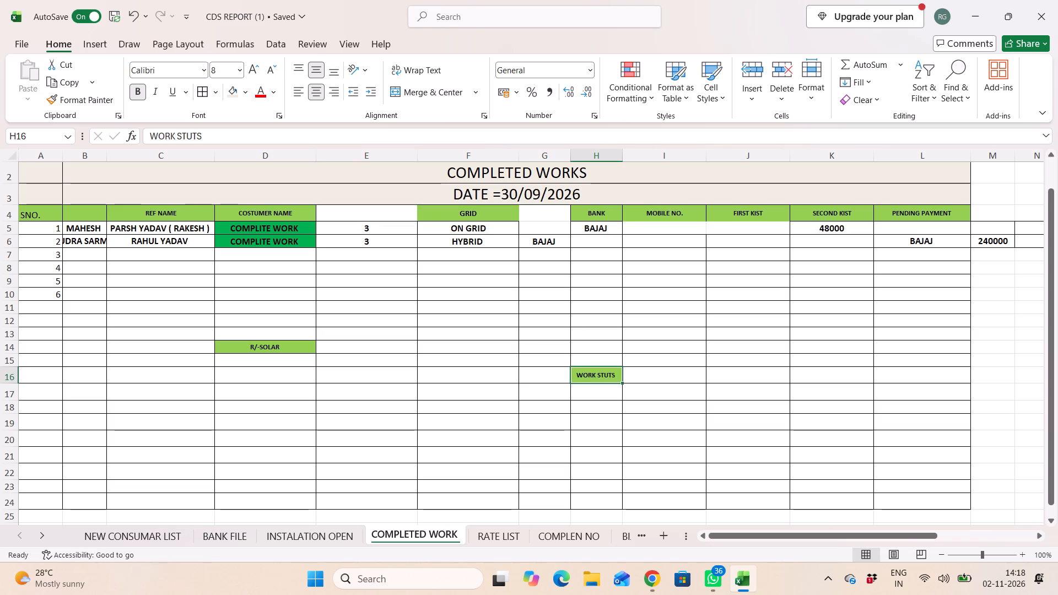
left_click(260, 349)
key("ctrl+x")
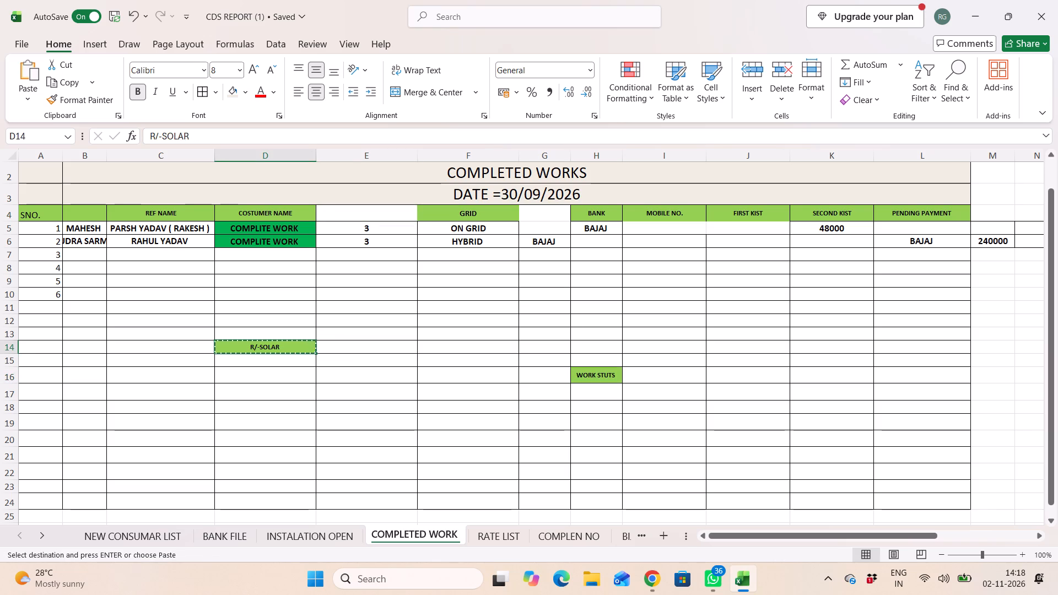
left_click(362, 217)
key("ctrl+v")
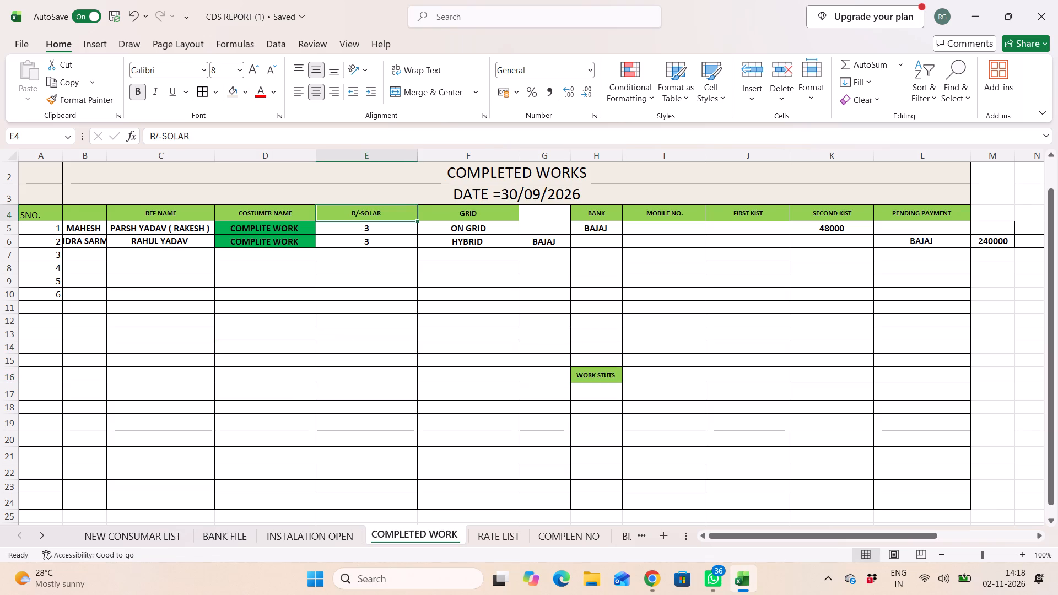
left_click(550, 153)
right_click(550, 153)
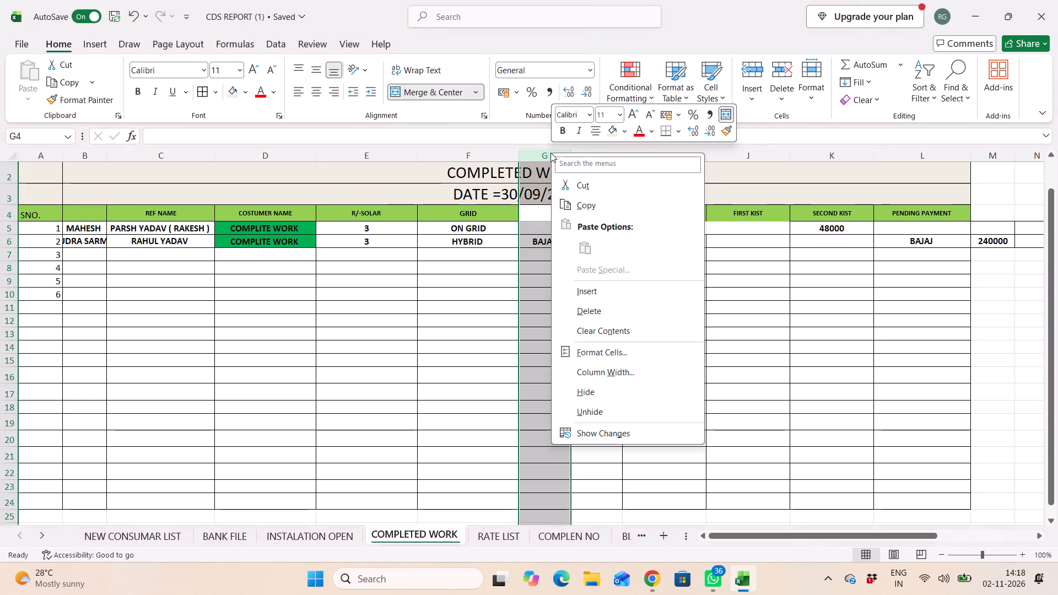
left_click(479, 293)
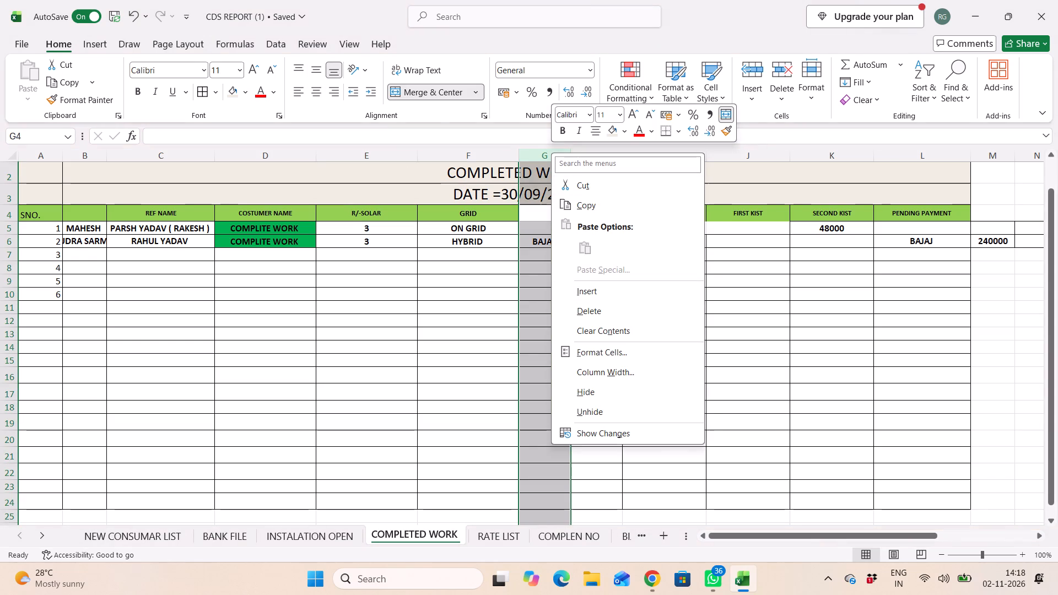
Move the BAJAJ entry from G6 to H6, under the BANK header.
left_click(545, 242)
key("ctrl+x")
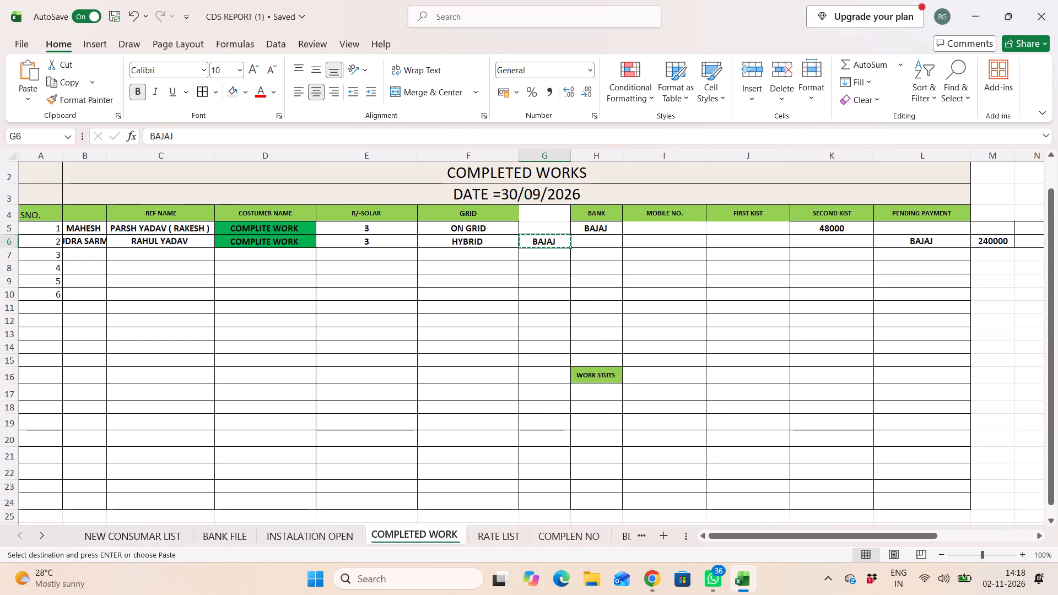
left_click(604, 245)
key("ctrl+v")
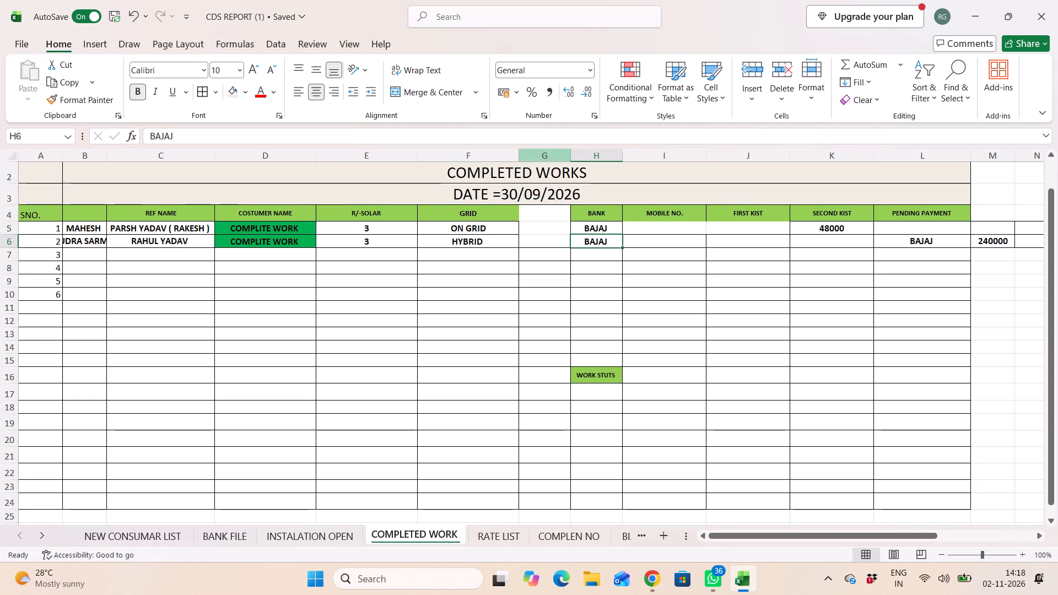
Delete the emptied column G between the GRID and BANK columns.
left_click(542, 152)
right_click(542, 152)
left_click(593, 306)
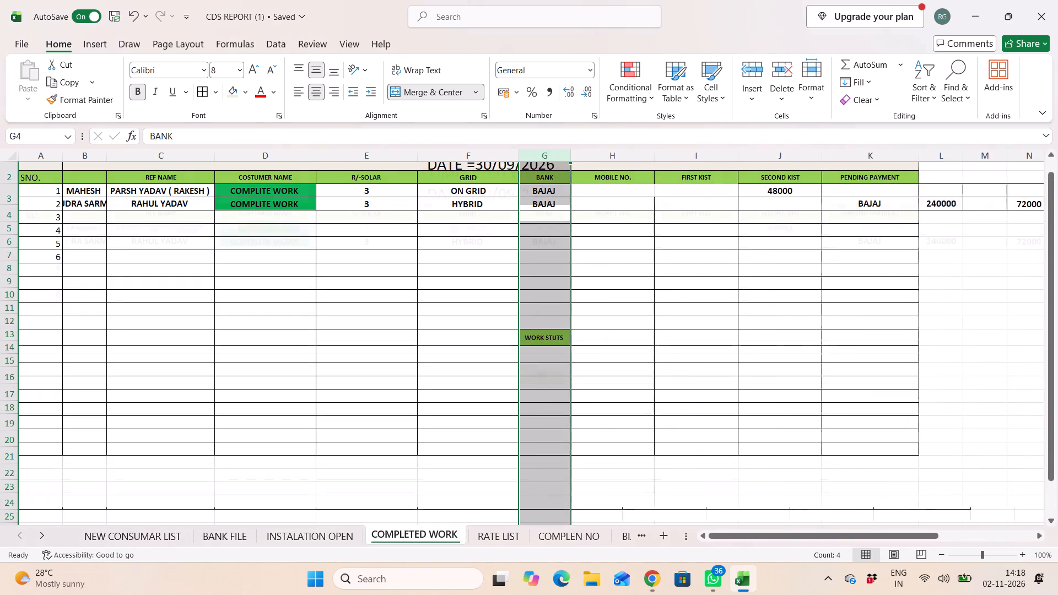
left_click(445, 290)
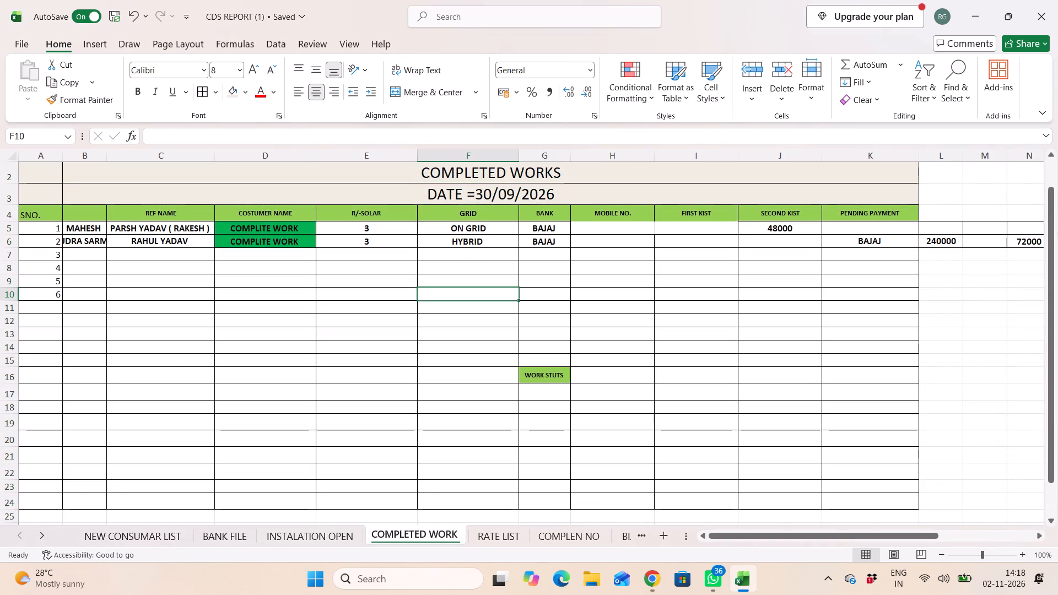
Check the column headers in INSTALATION OPEN and delete the MOBILE NO. column from COMPLETED WORK.
left_click(311, 527)
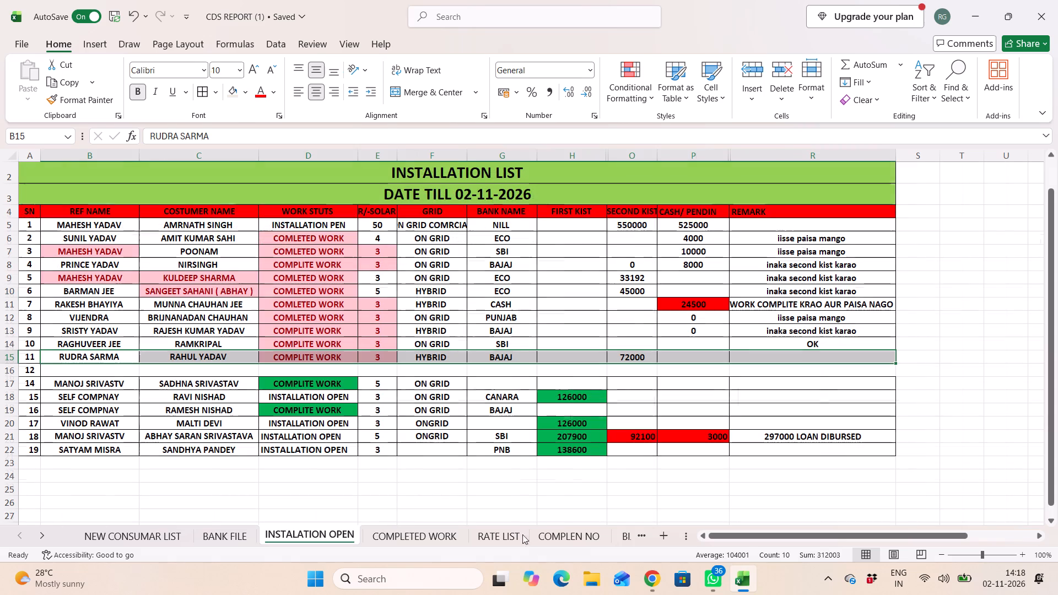
left_click(419, 539)
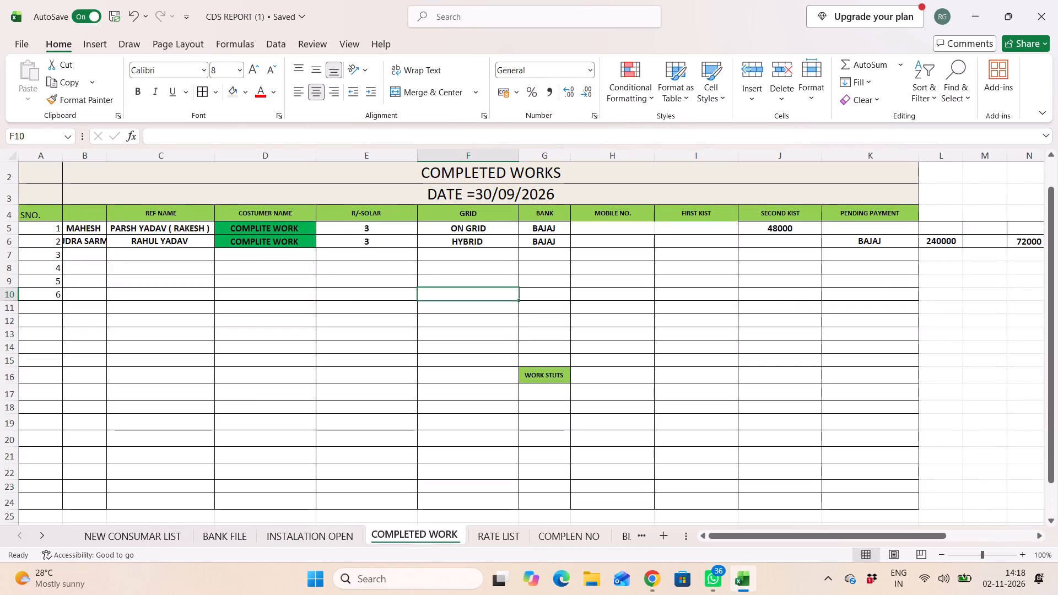
left_click(617, 159)
right_click(617, 159)
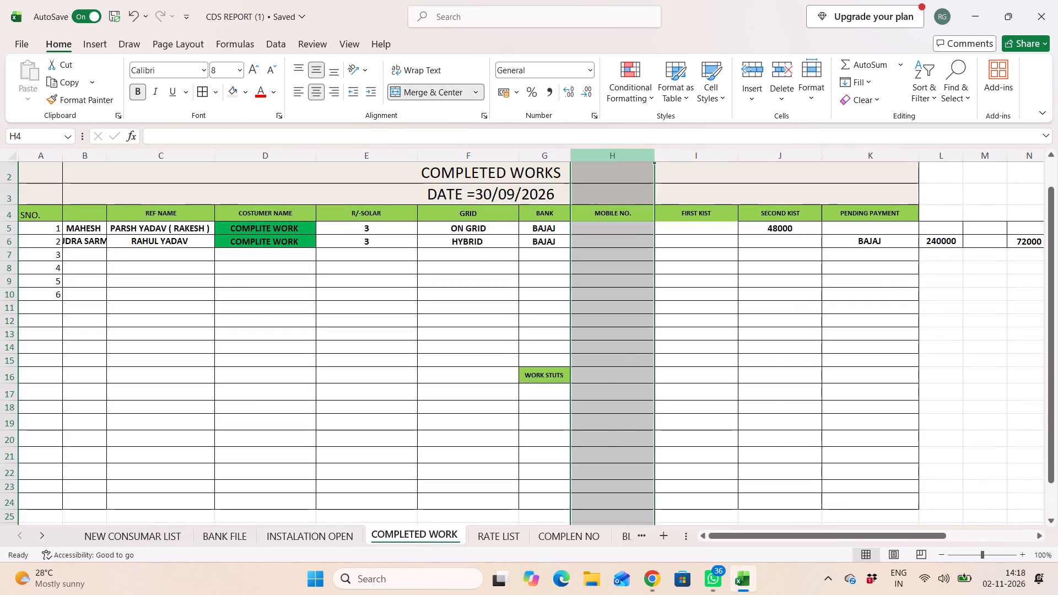
left_click(653, 315)
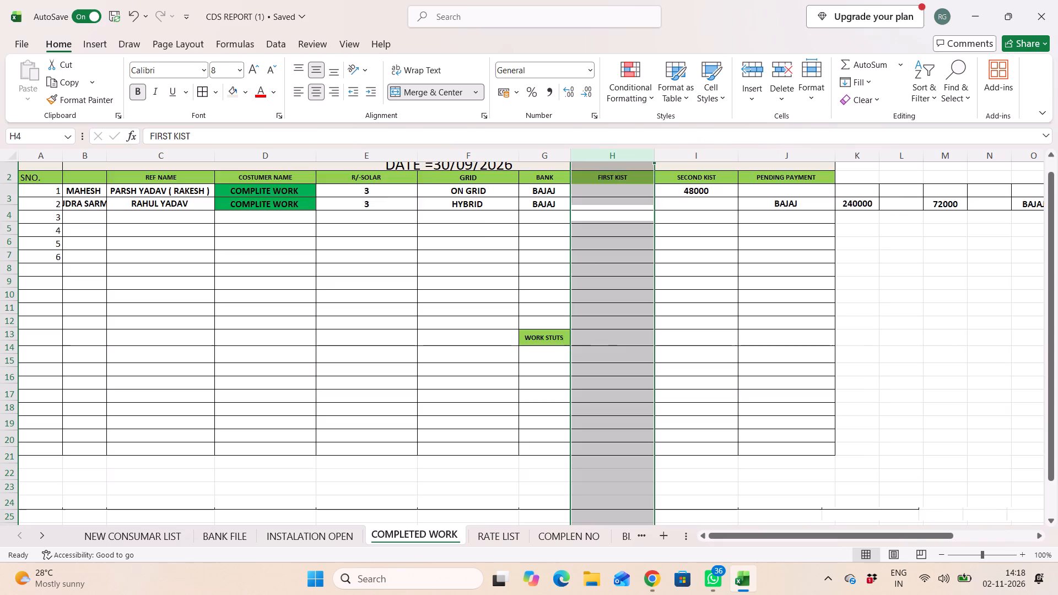
Recheck the INSTALATION OPEN headers and rename the PENDING PAYMENT header in COMPLETED WORK to CASH PENDING PAYMENT.
left_click(320, 543)
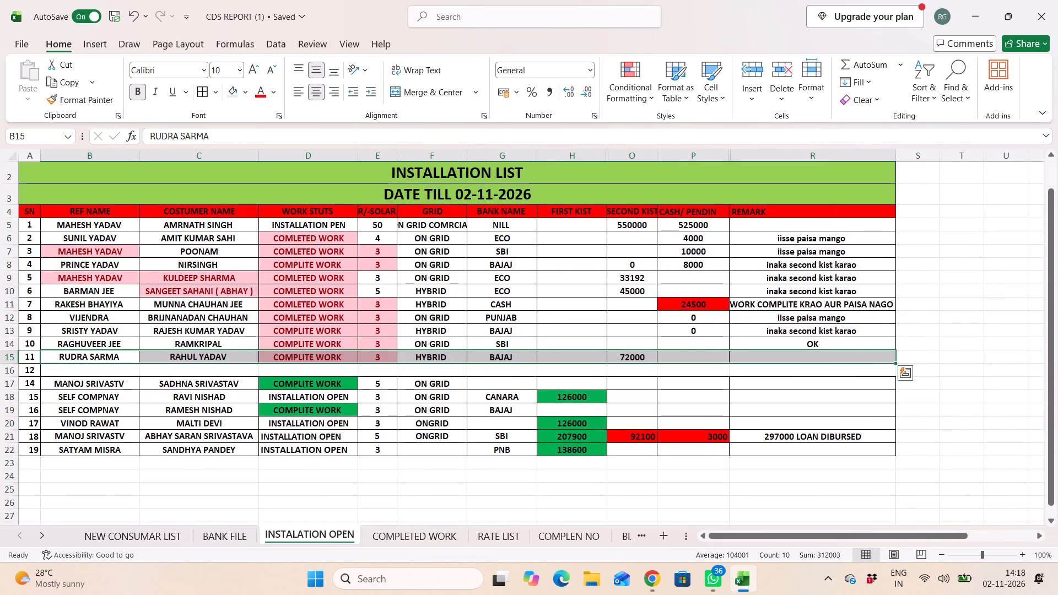
left_click(427, 532)
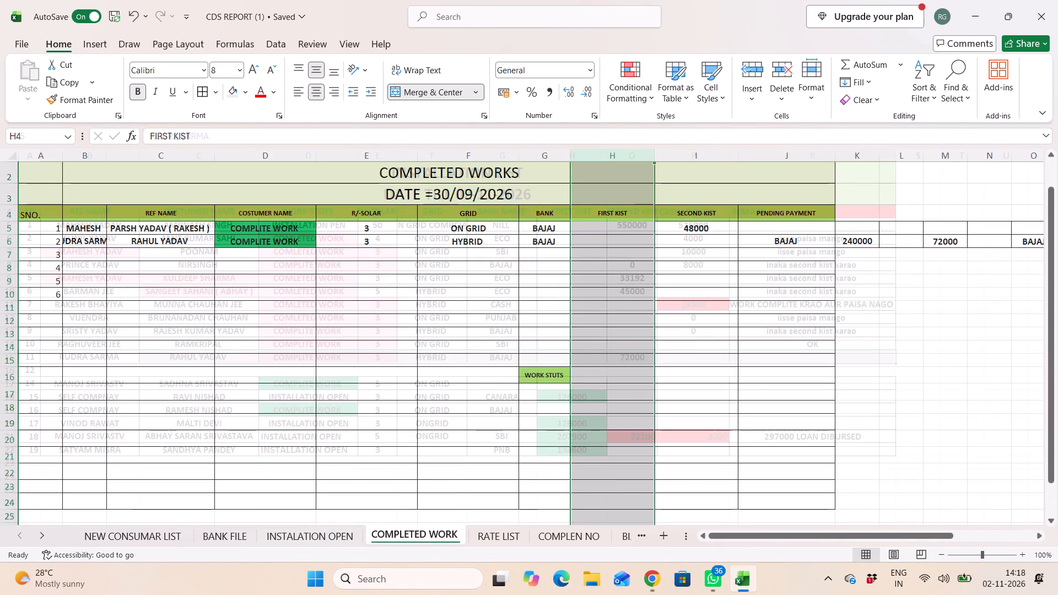
double_click(757, 213)
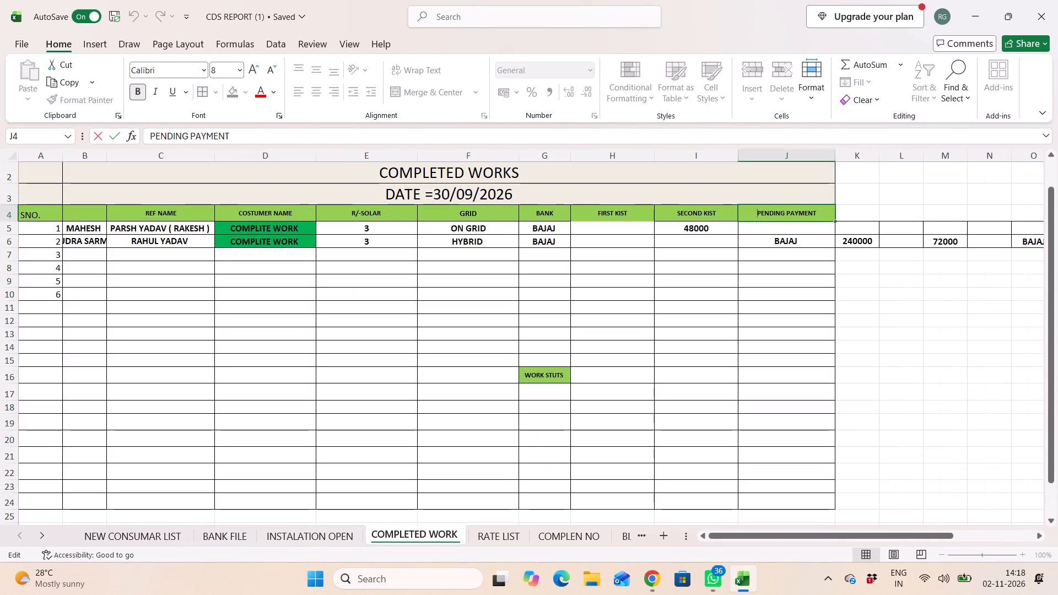
type("CASH")
key("space")
key("Return")
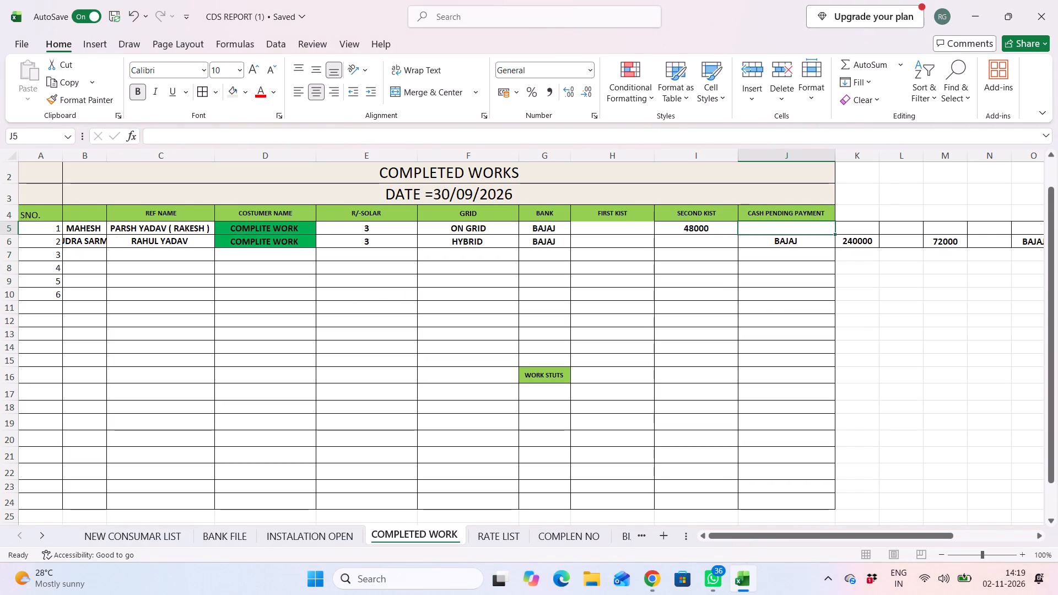
Compare the row 6 entries beyond the last header in COMPLETED WORK with the SN 11 row in INSTALATION OPEN.
left_click(289, 531)
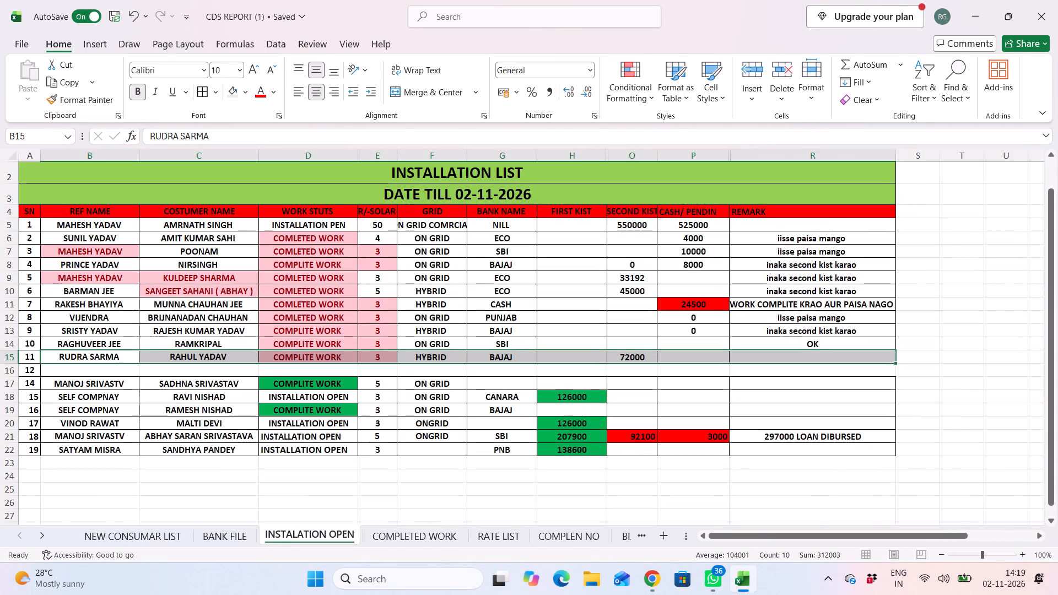
left_click(431, 539)
left_click(843, 156)
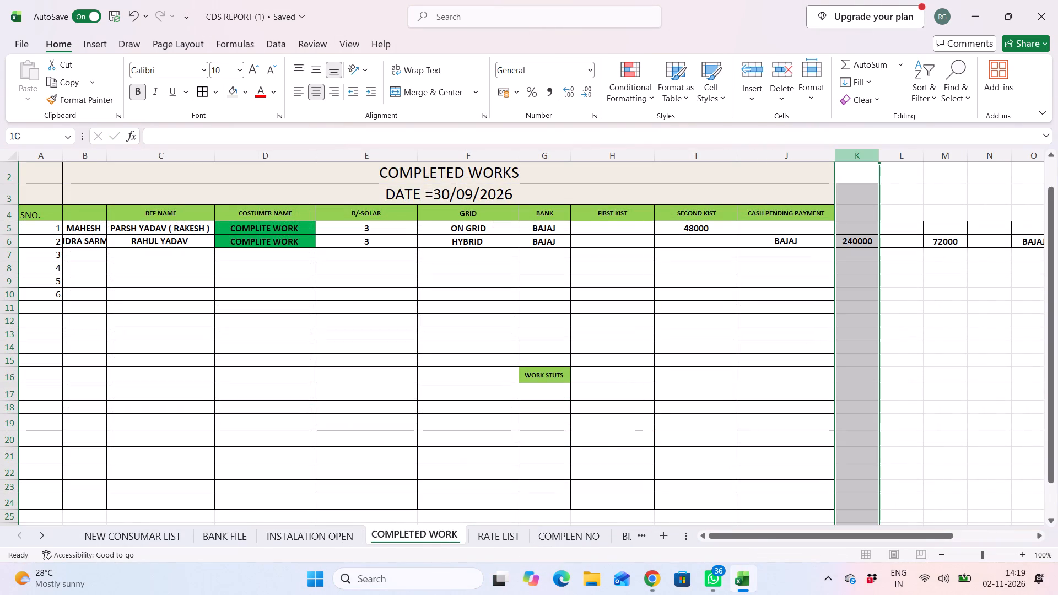
left_click_drag(725, 531, 835, 528)
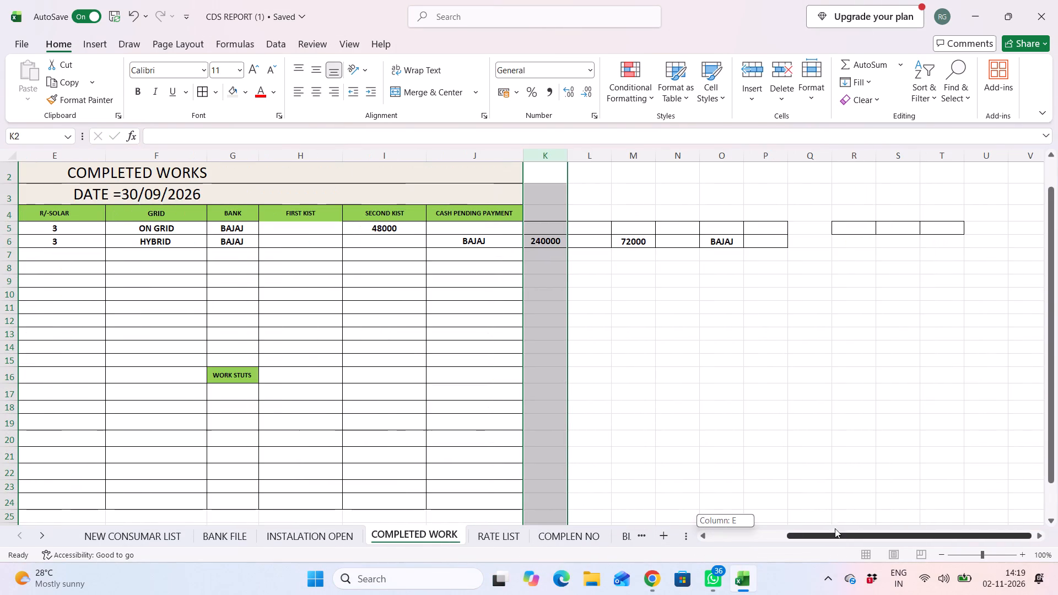
left_click_drag(835, 528, 751, 533)
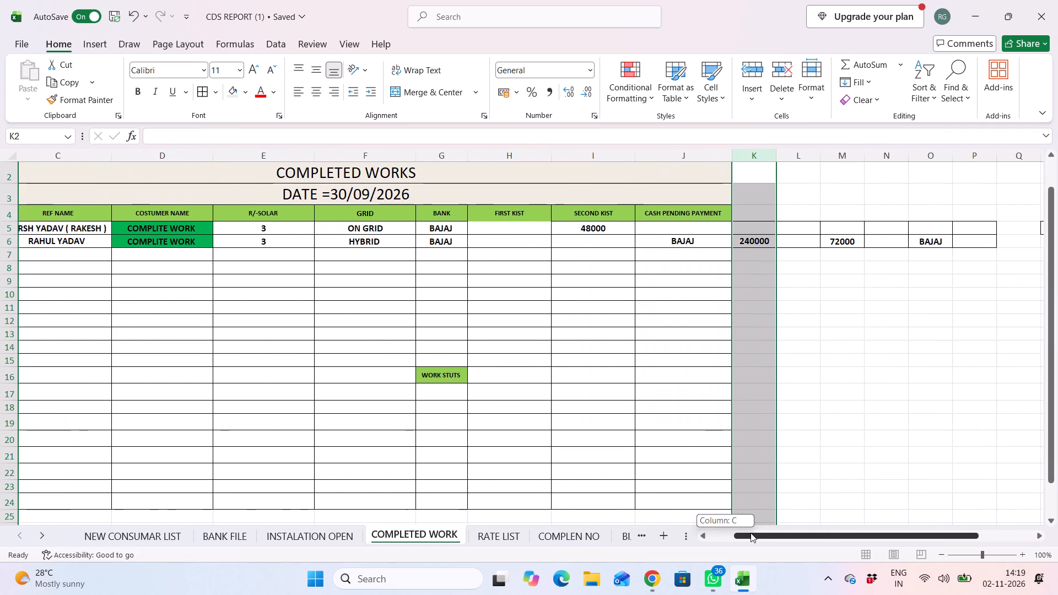
left_click_drag(751, 533, 749, 533)
left_click(771, 243)
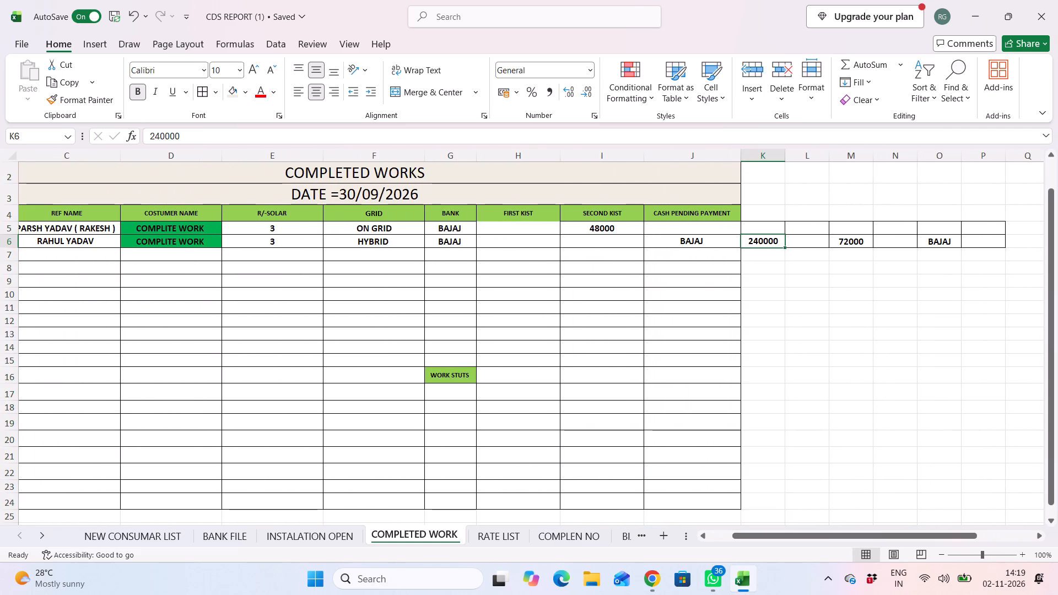
left_click(332, 531)
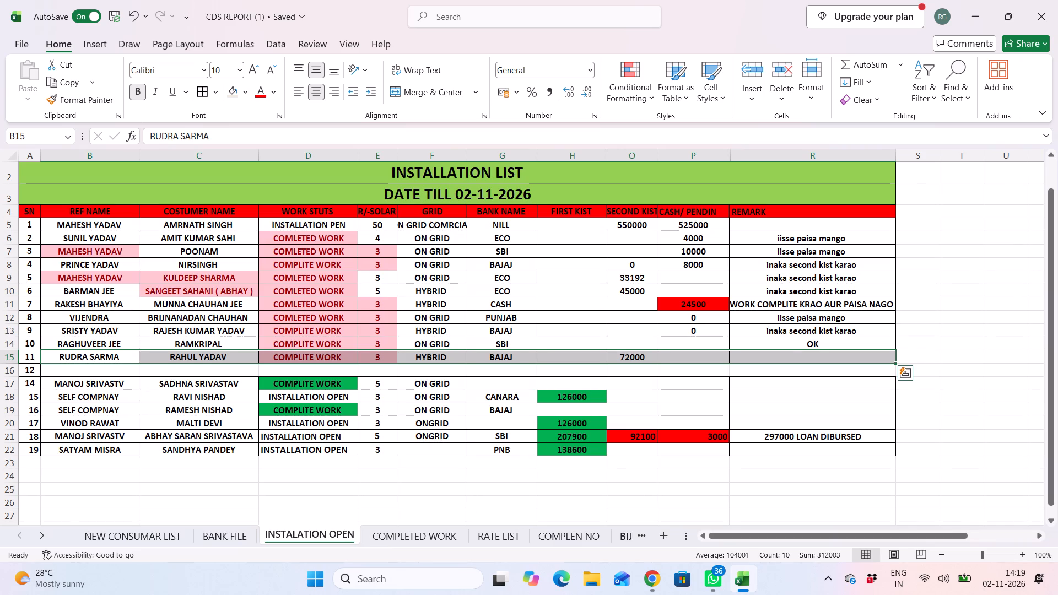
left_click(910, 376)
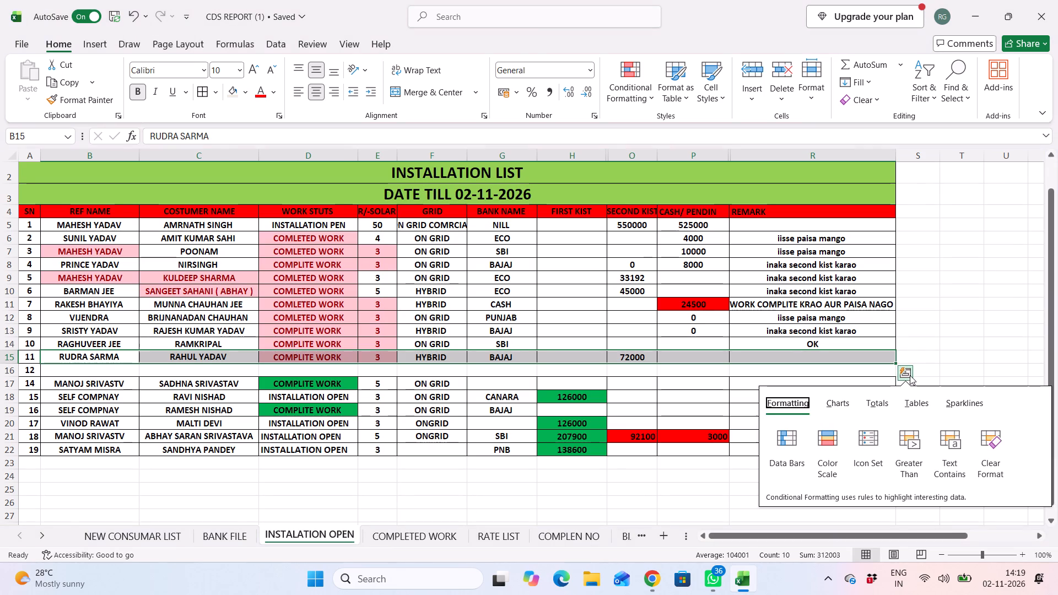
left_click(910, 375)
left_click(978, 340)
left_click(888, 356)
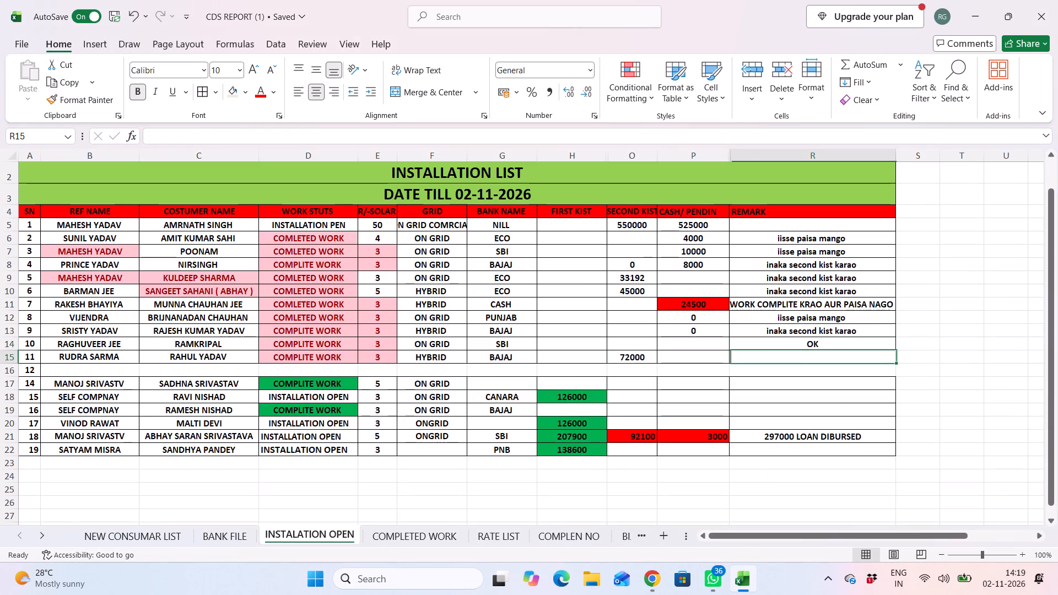
Compare the FIRST KIST and SECOND KIST entries of the SN 11 row in INSTALATION OPEN with row 6 in COMPLETED WORK.
left_click(651, 356)
left_click_drag(838, 534, 728, 522)
left_click(409, 533)
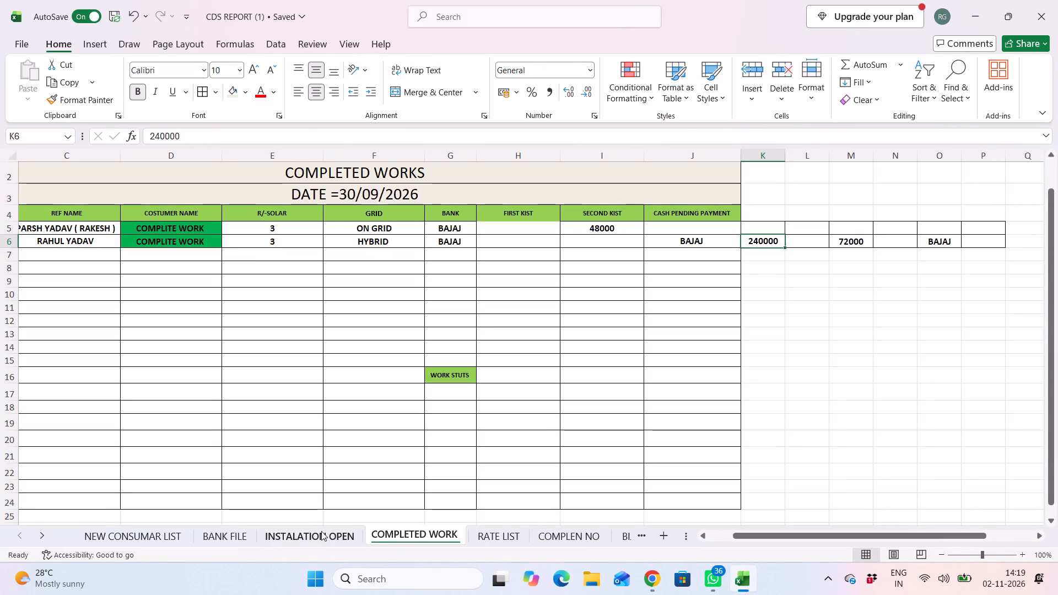
left_click(304, 533)
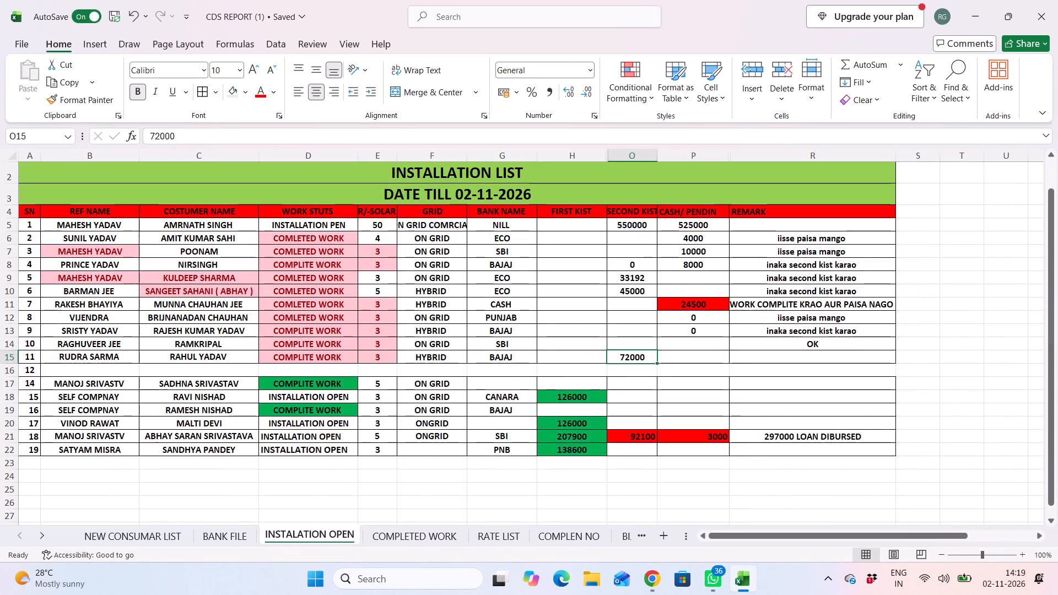
left_click_drag(753, 532, 886, 535)
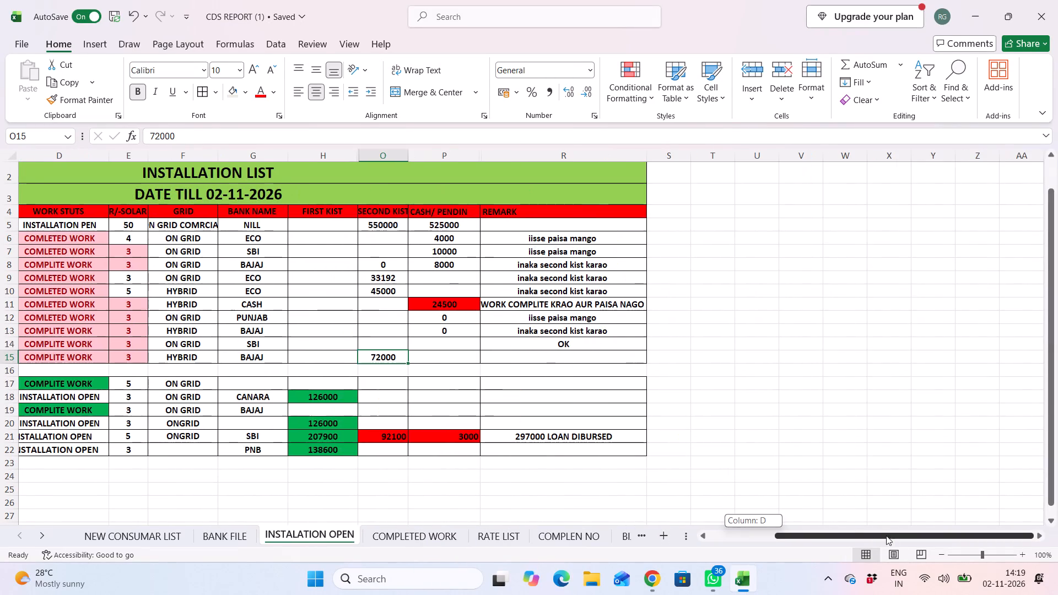
left_click_drag(886, 535, 693, 535)
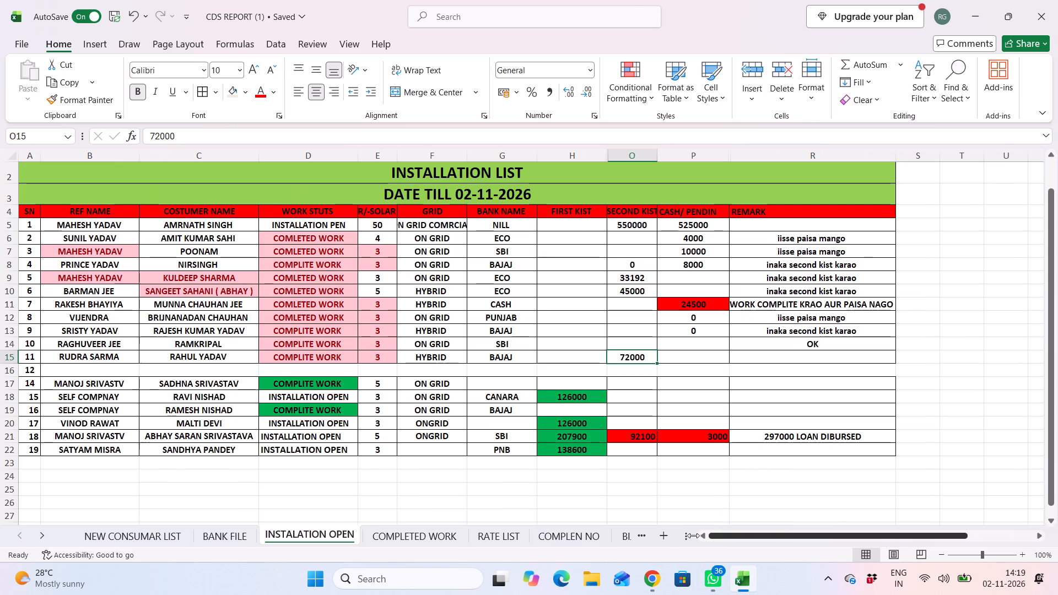
left_click(572, 357)
left_click(623, 355)
left_click(582, 358)
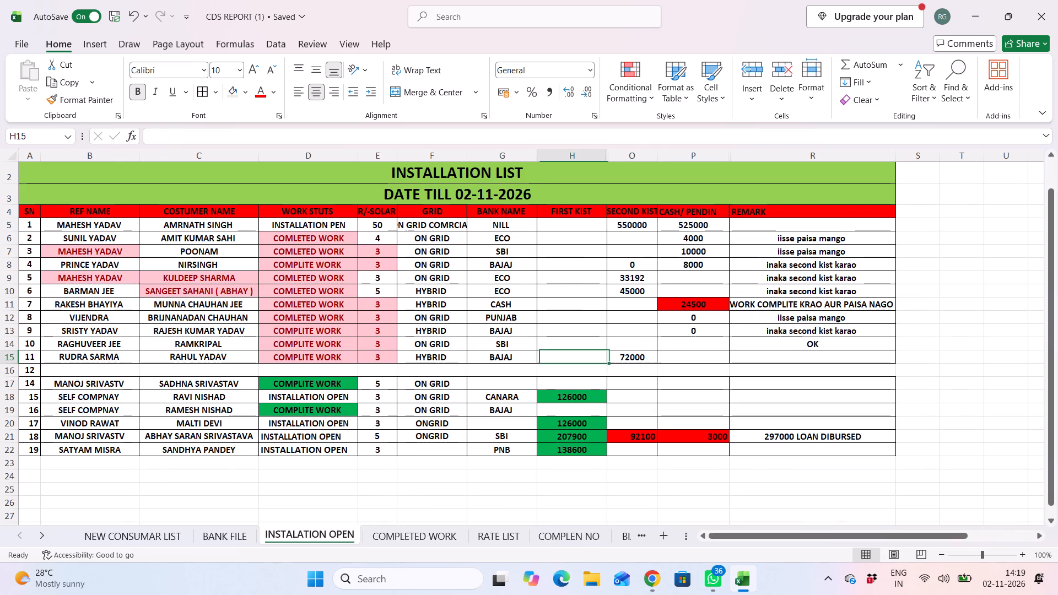
left_click(627, 360)
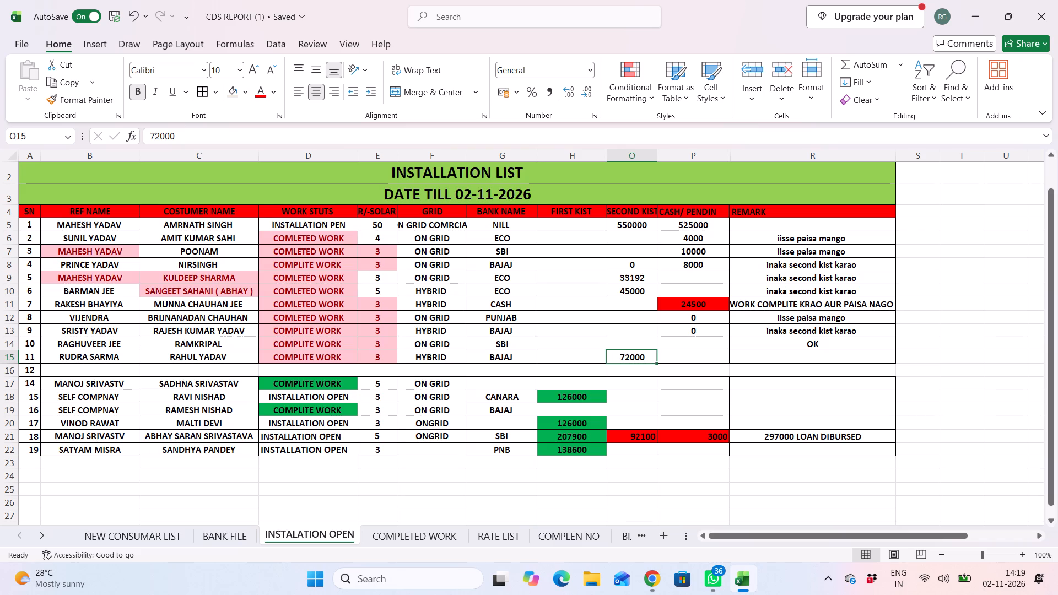
left_click(411, 533)
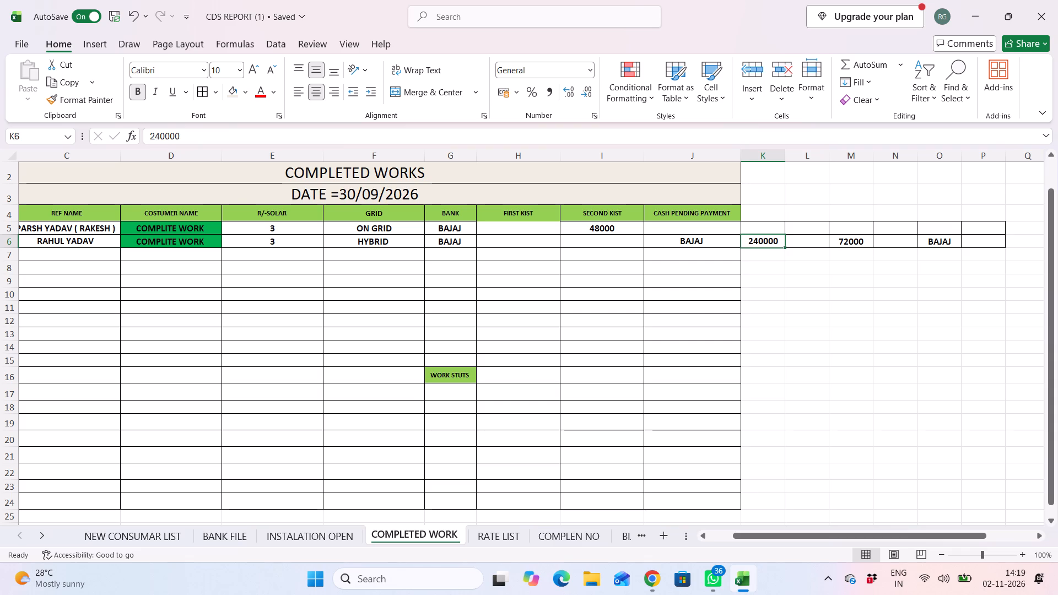
left_click_drag(809, 536, 730, 531)
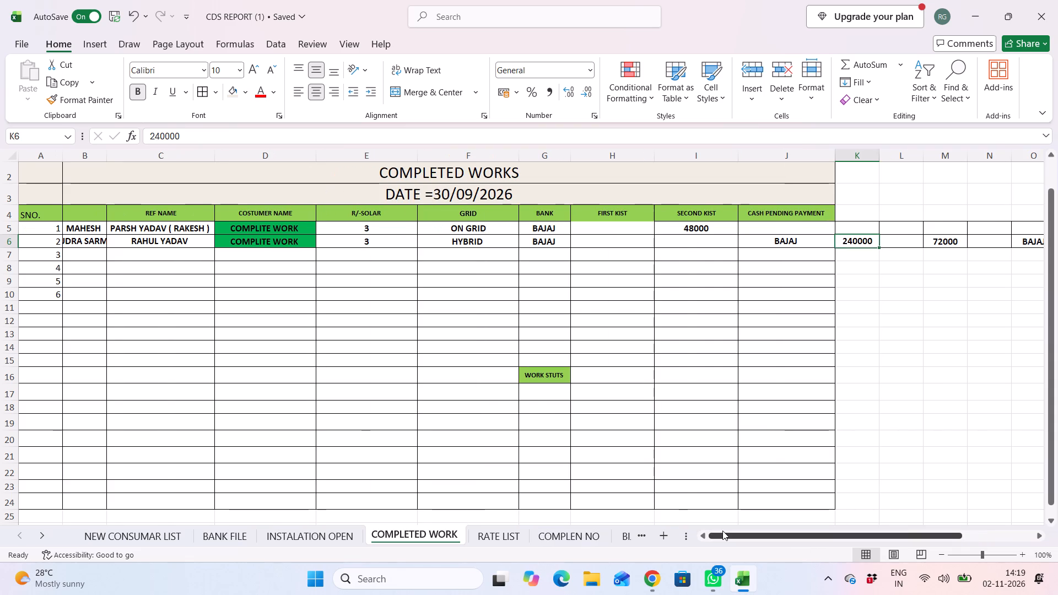
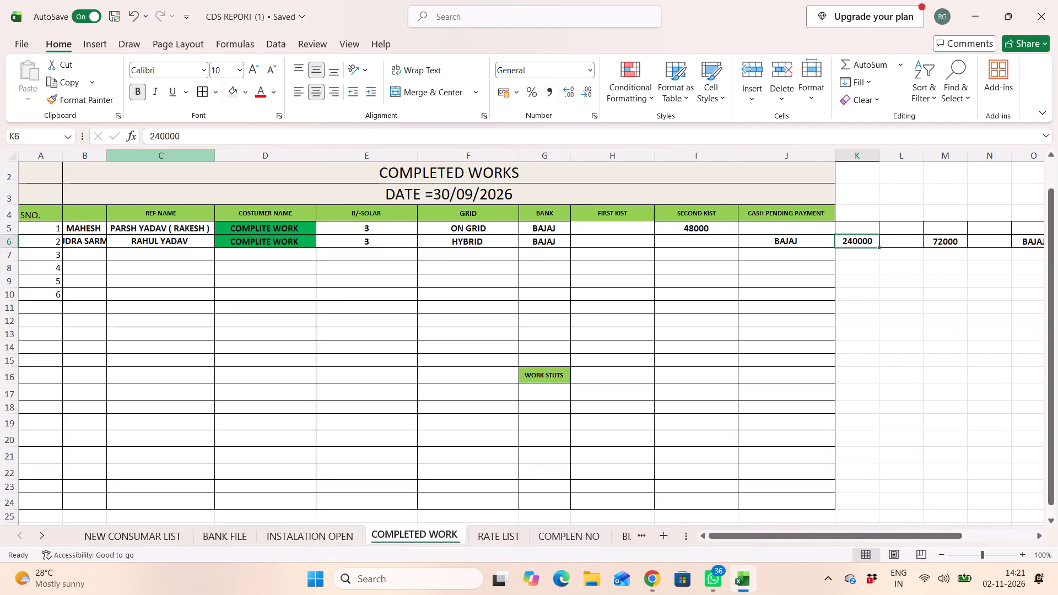
Widen column B in COMPLETED WORK just enough to show the full customer names with a small margin.
left_click(104, 158)
left_click(104, 158)
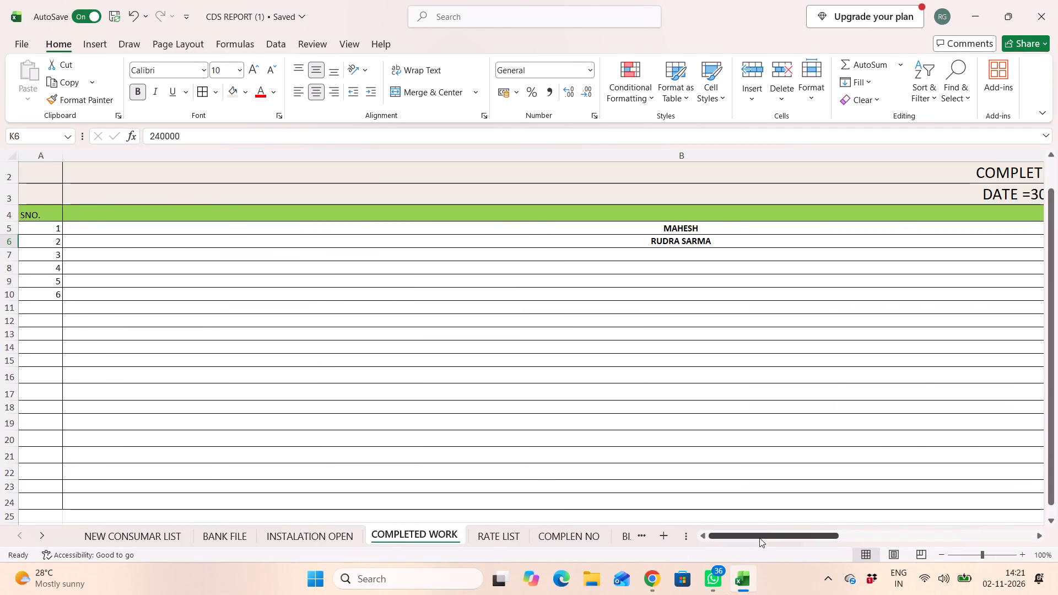
left_click_drag(759, 537, 826, 531)
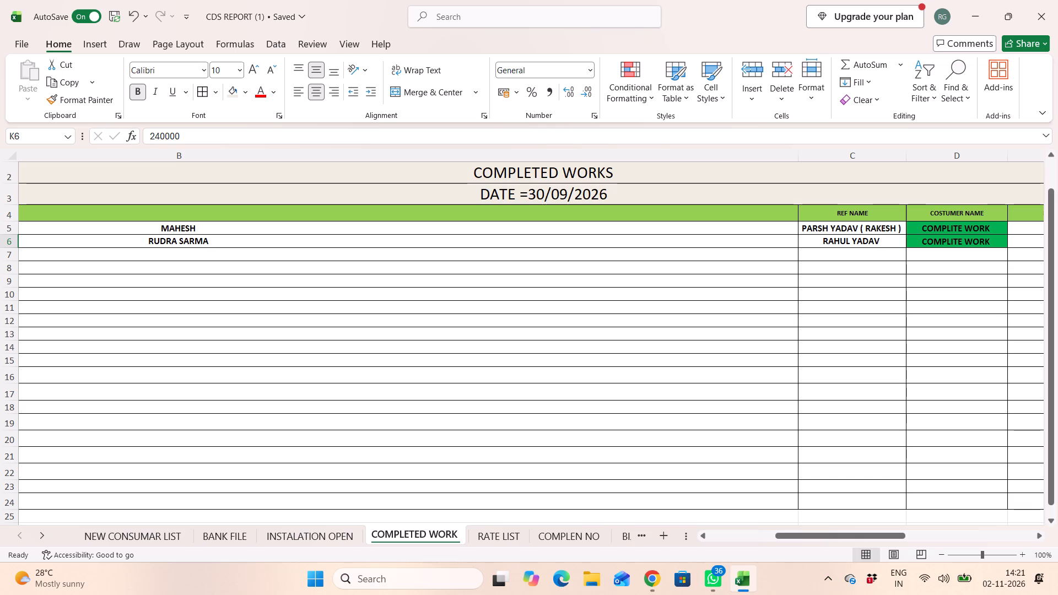
double_click(798, 157)
left_click_drag(798, 157, 601, 161)
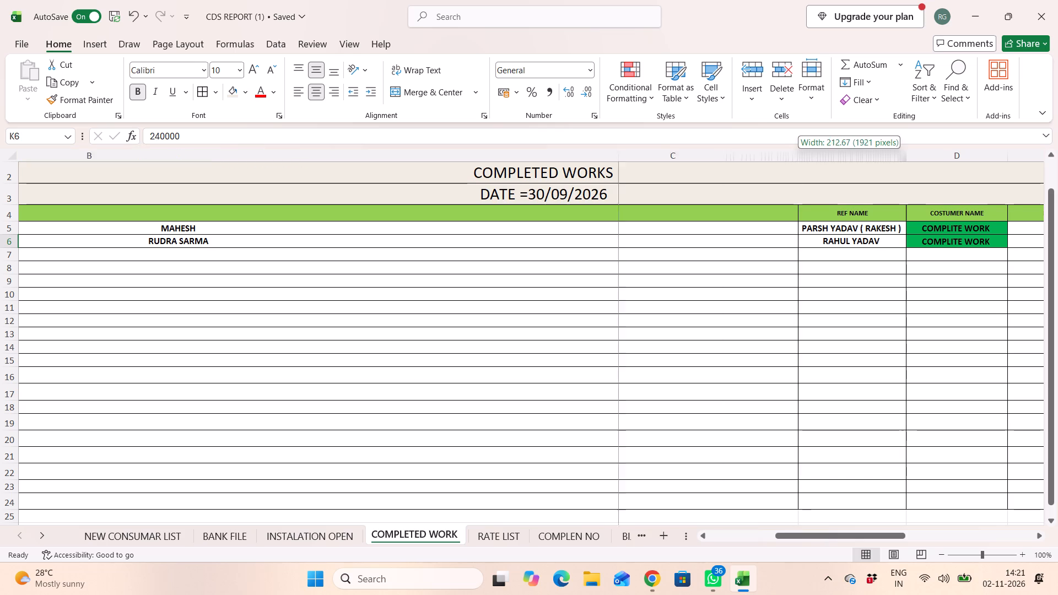
left_click_drag(601, 161, 186, 156)
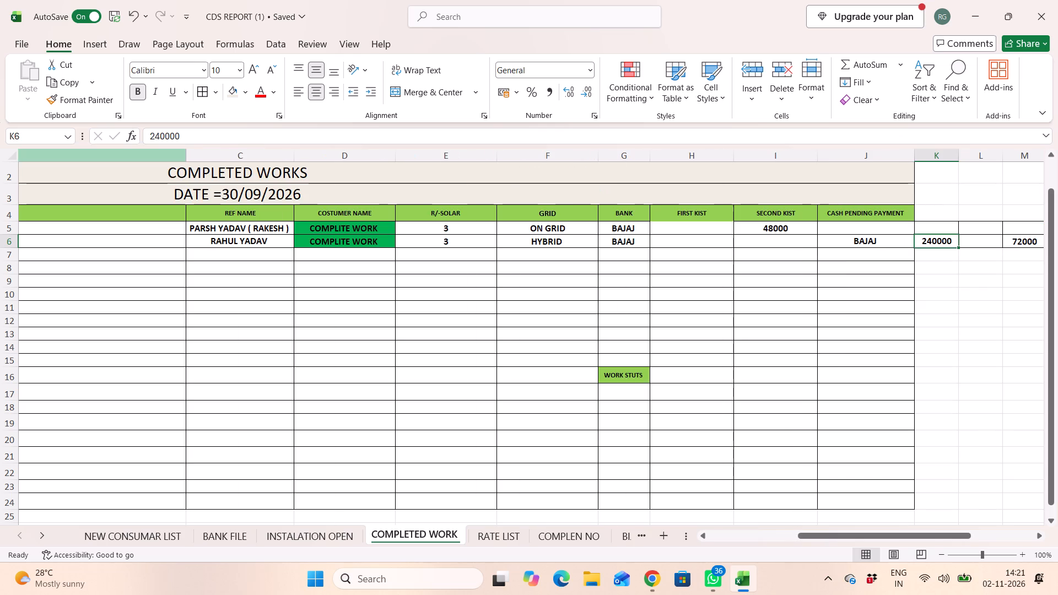
left_click_drag(187, 152, 55, 154)
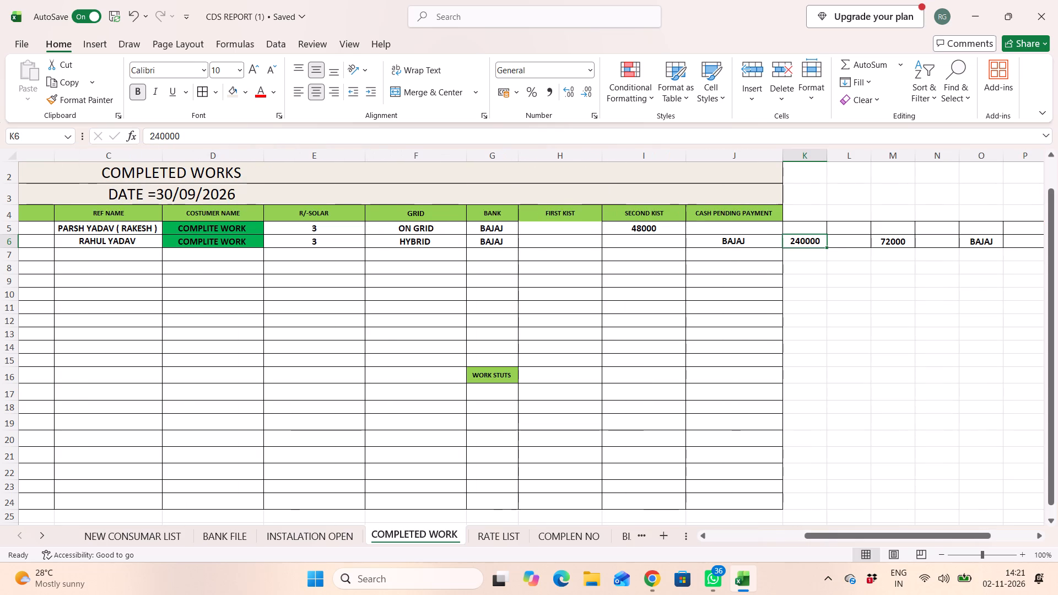
left_click_drag(825, 539, 721, 540)
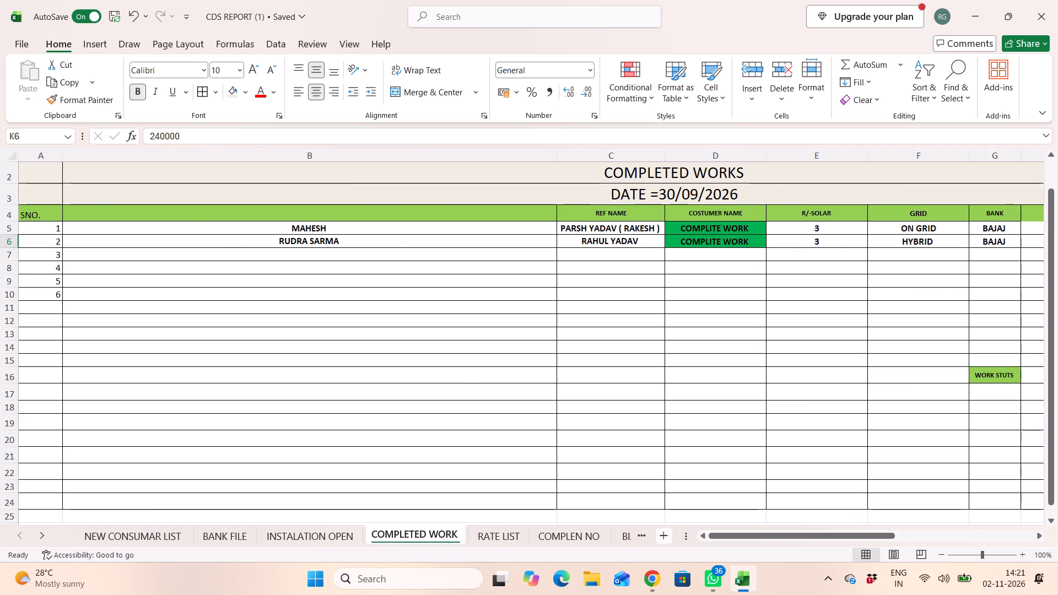
left_click_drag(557, 155, 198, 154)
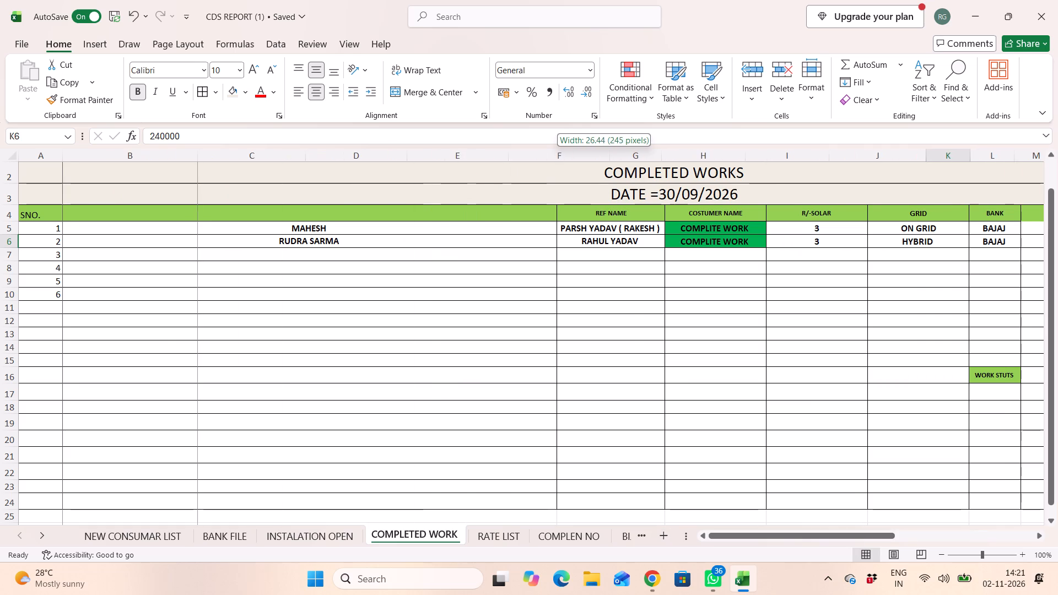
left_click_drag(198, 154, 170, 156)
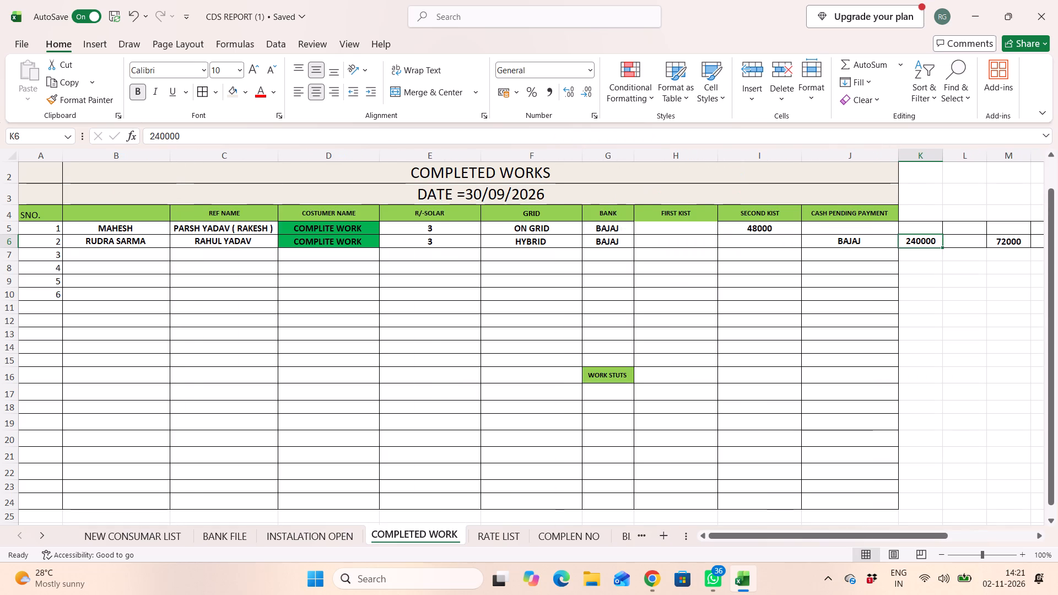
left_click_drag(167, 157, 132, 157)
left_click_drag(132, 158, 152, 156)
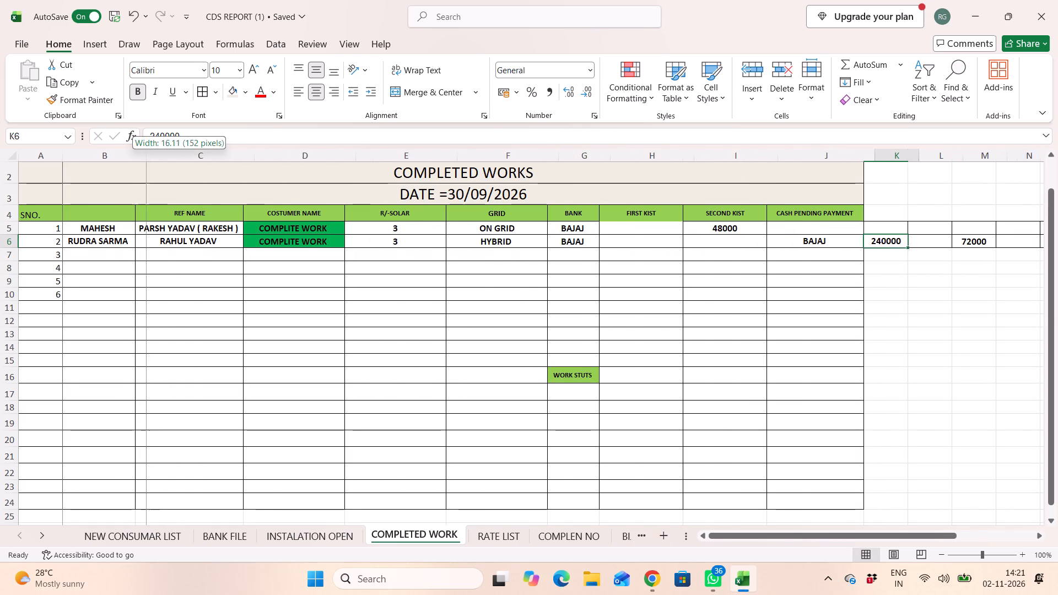
left_click_drag(152, 156, 154, 156)
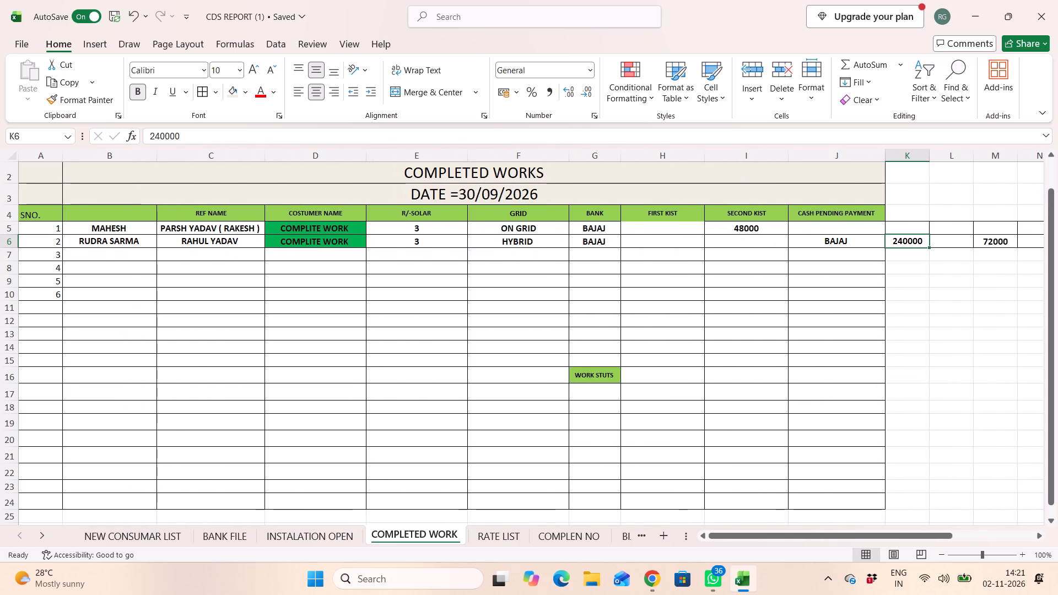
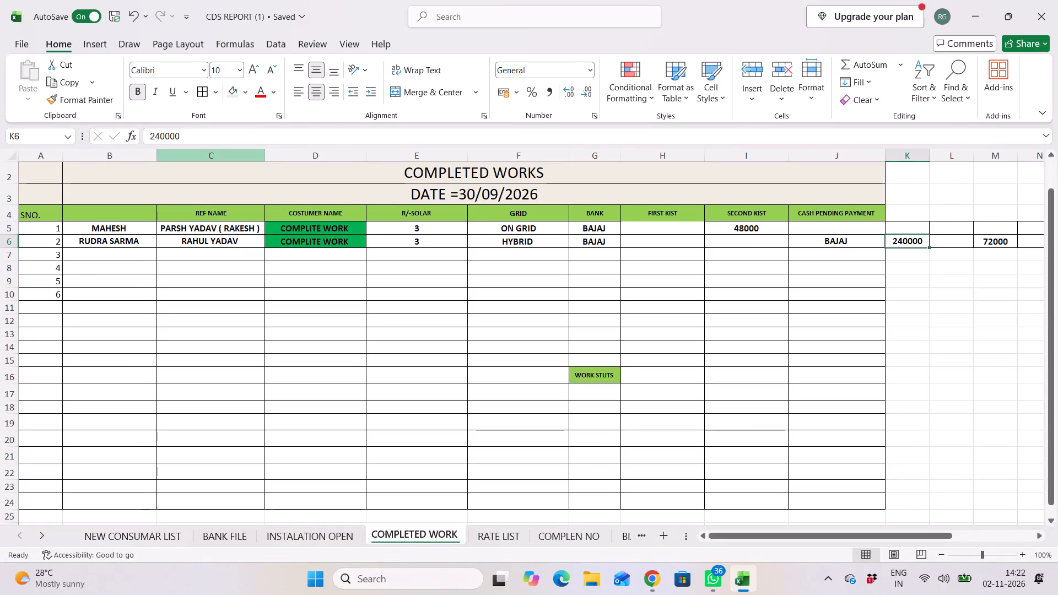
Insert a blank column before R/-SOLAR in COMPLETED WORK, after checking the column order in INSTALATION OPEN.
left_click(604, 375)
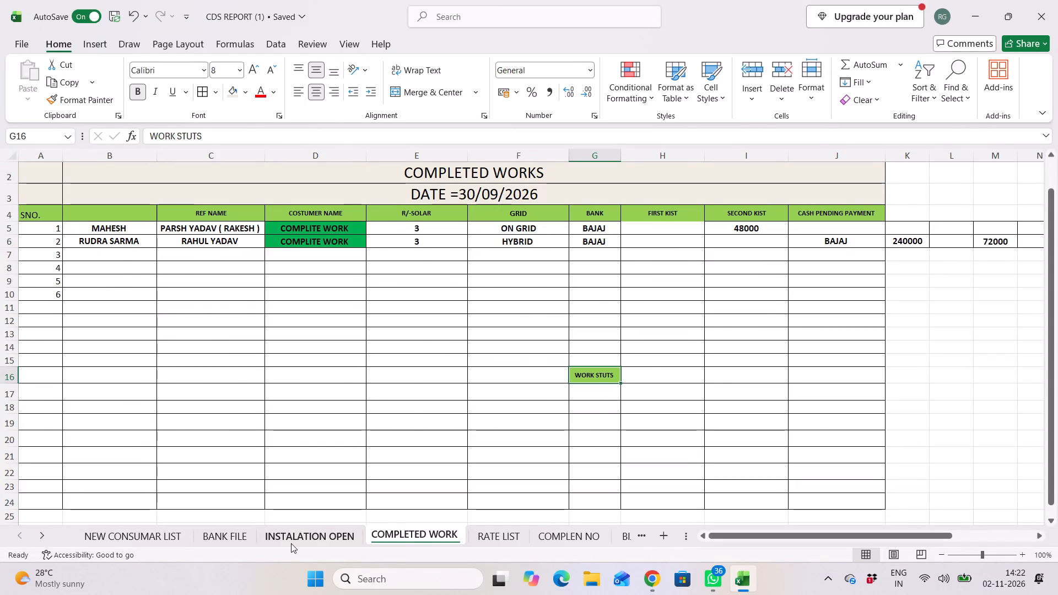
left_click(291, 543)
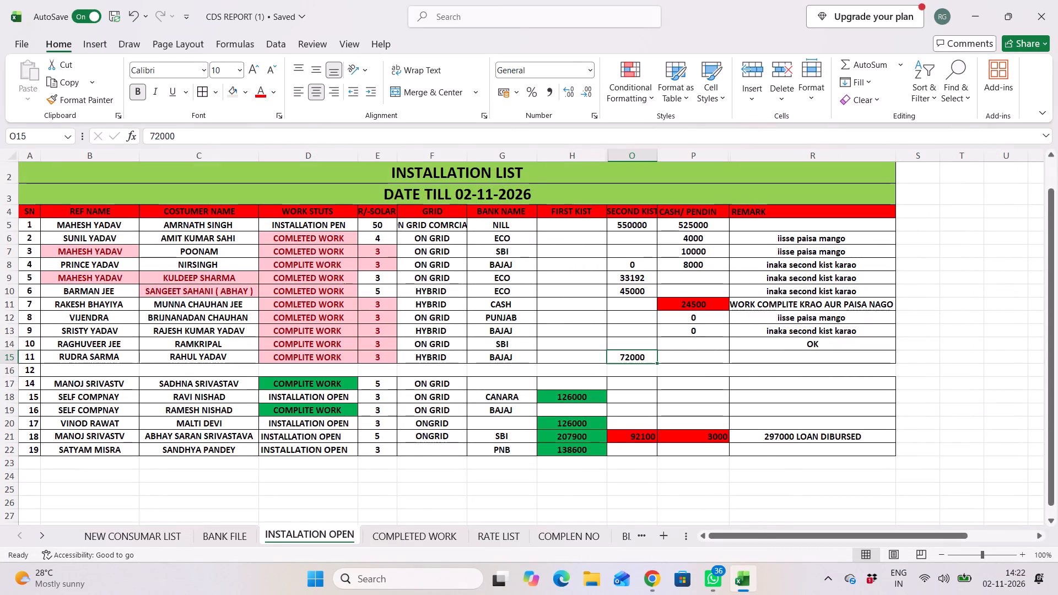
left_click(440, 535)
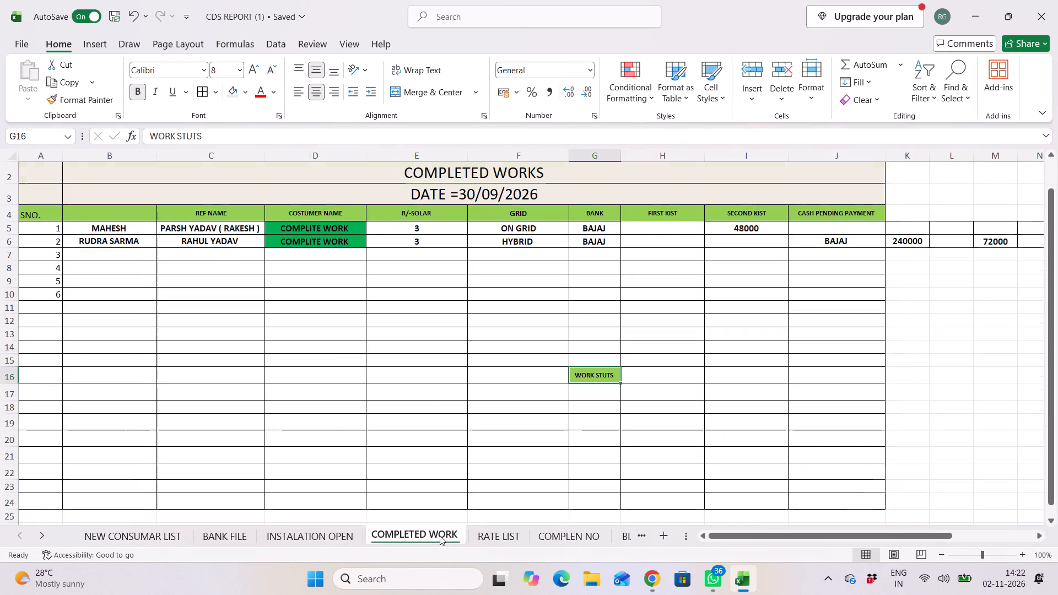
left_click(406, 151)
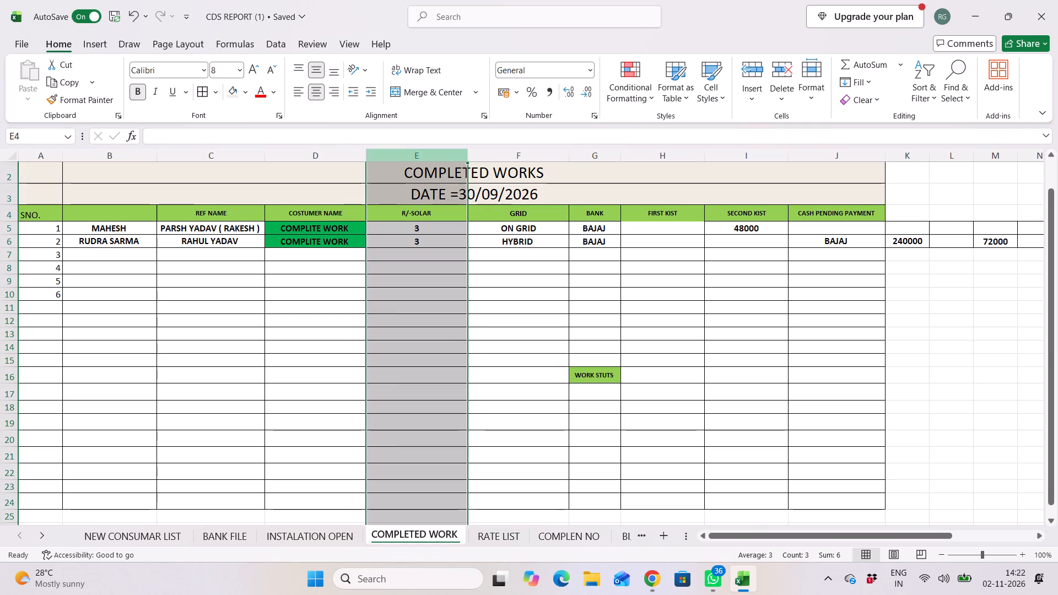
right_click(406, 151)
left_click(467, 287)
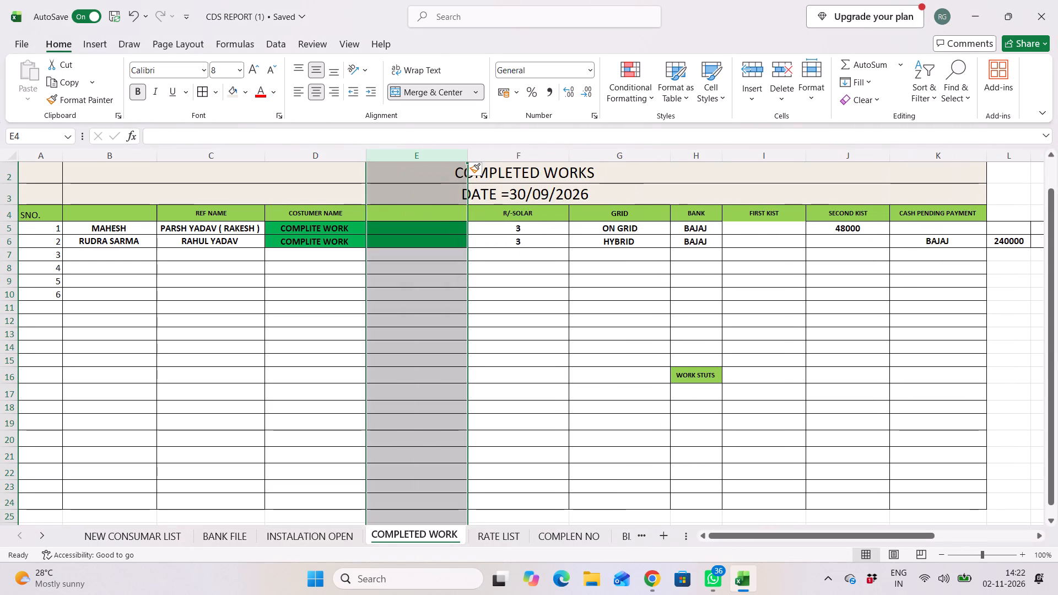
Move the stray WORK STUTS header cell into header row 4 of the new column E.
left_click(691, 372)
key("ctrl+x")
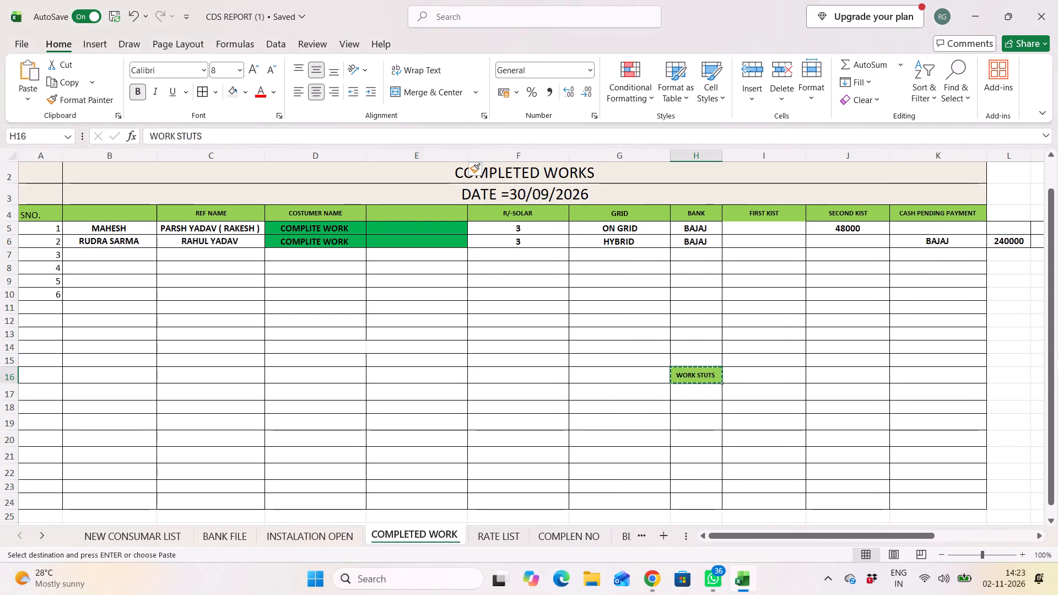
left_click(409, 211)
key("ctrl+v")
Replace the green fill of the empty cells E5:E6 under WORK STUTS with white.
left_click_drag(415, 224, 420, 235)
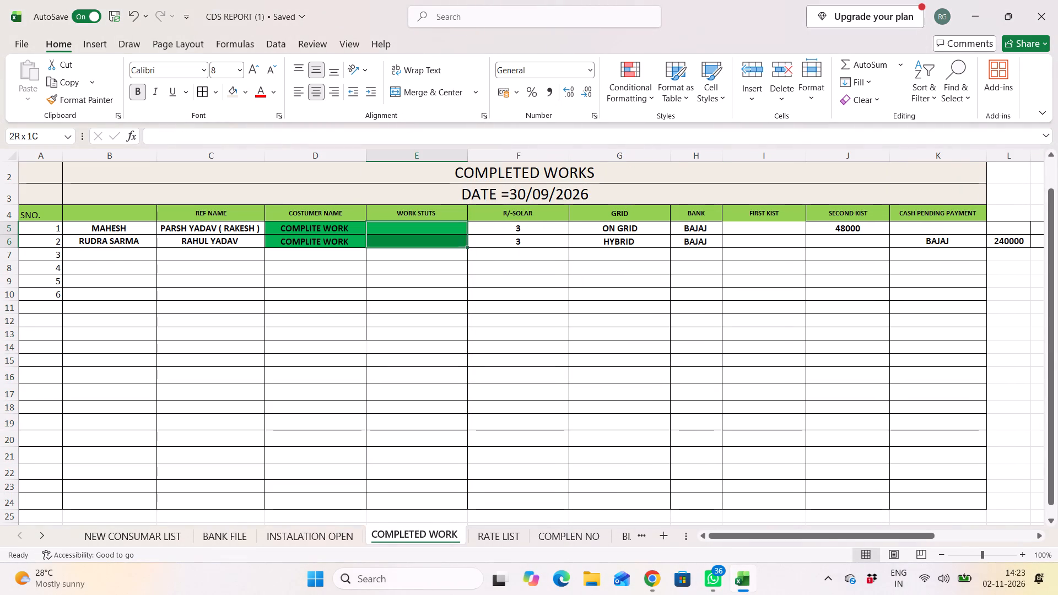
left_click_drag(420, 235, 422, 237)
left_click(241, 94)
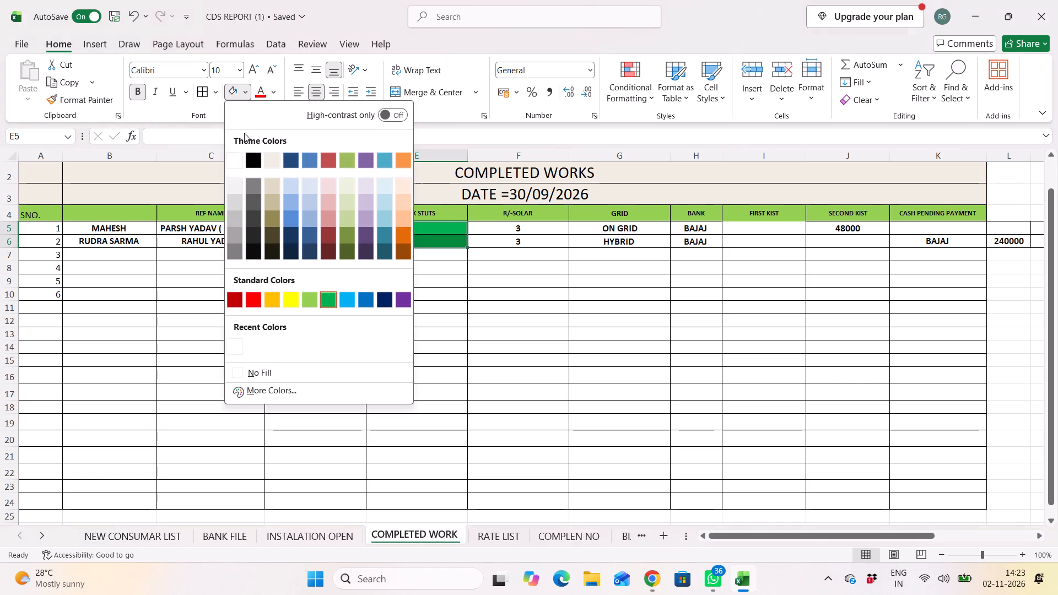
left_click(235, 163)
left_click(305, 269)
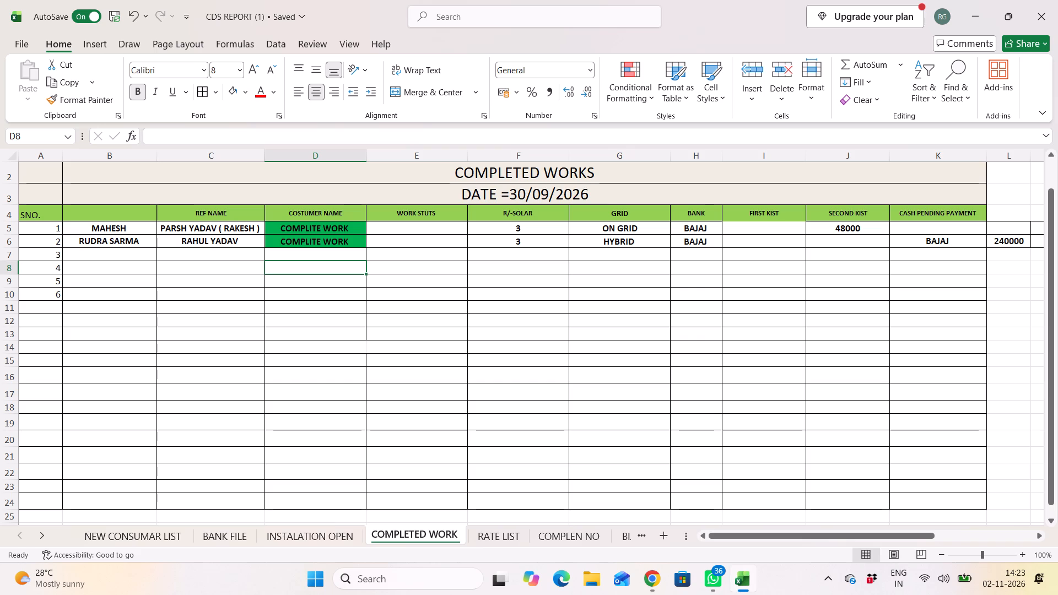
Move the two completed entries, range B5:K7, out of the table to the empty area starting at M11.
left_click(335, 533)
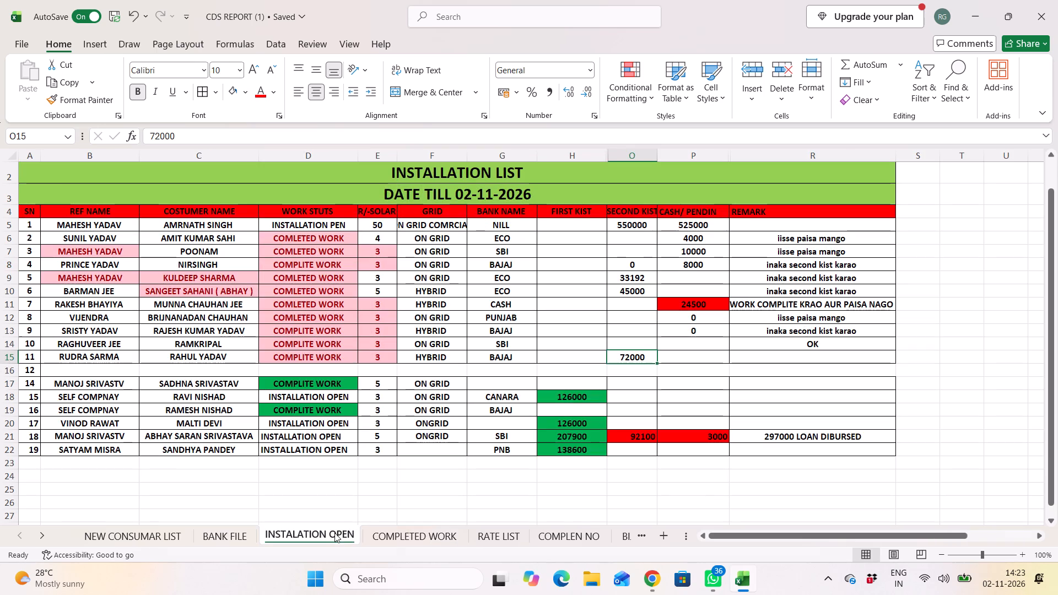
left_click(389, 539)
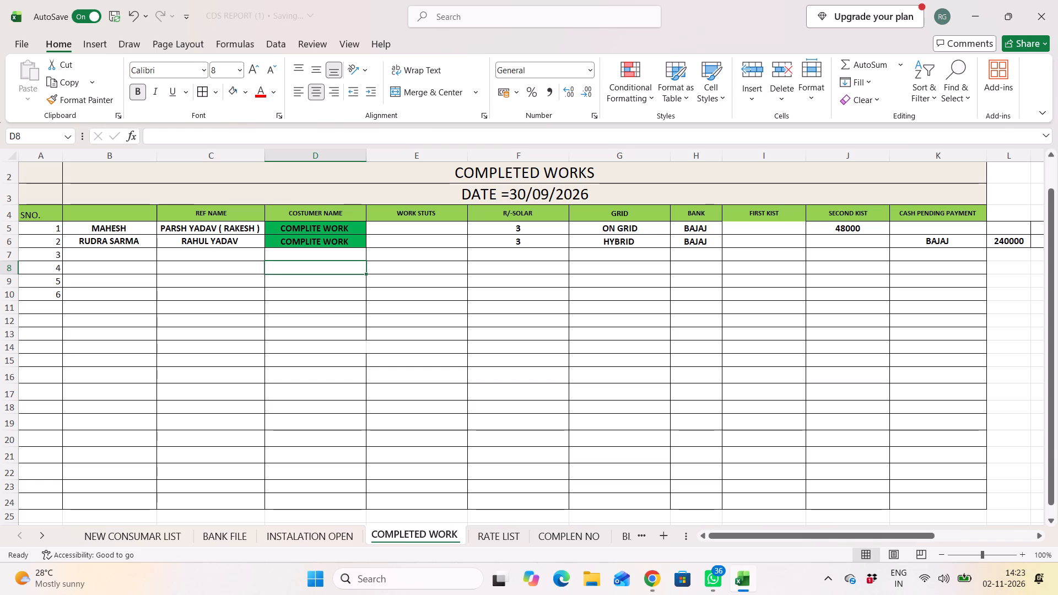
left_click_drag(82, 223, 129, 242)
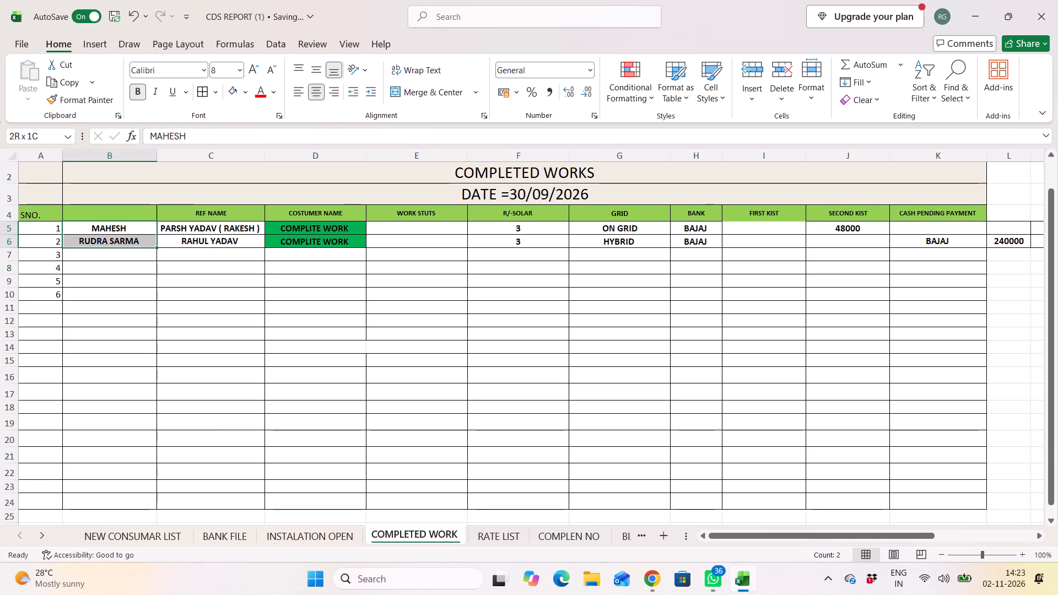
left_click_drag(129, 242, 920, 253)
key("ctrl+x")
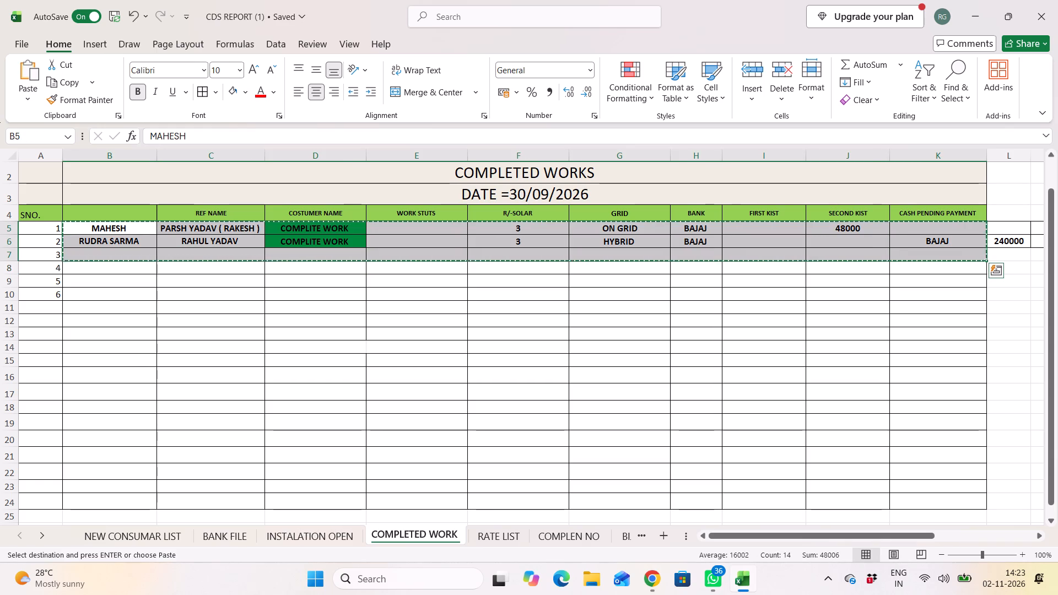
left_click_drag(843, 535, 1002, 531)
left_click(607, 309)
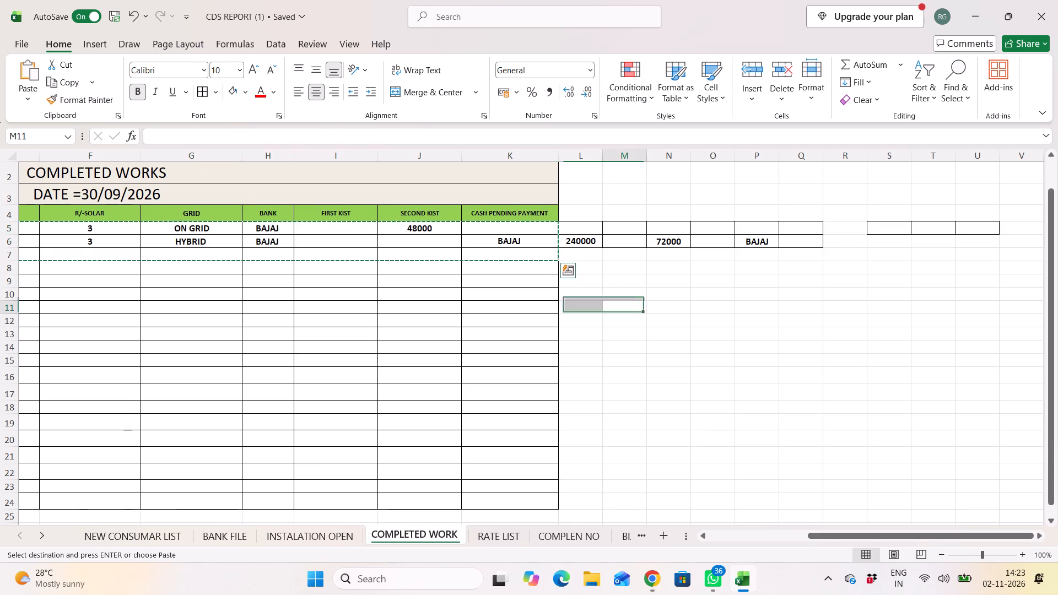
key("ctrl+v")
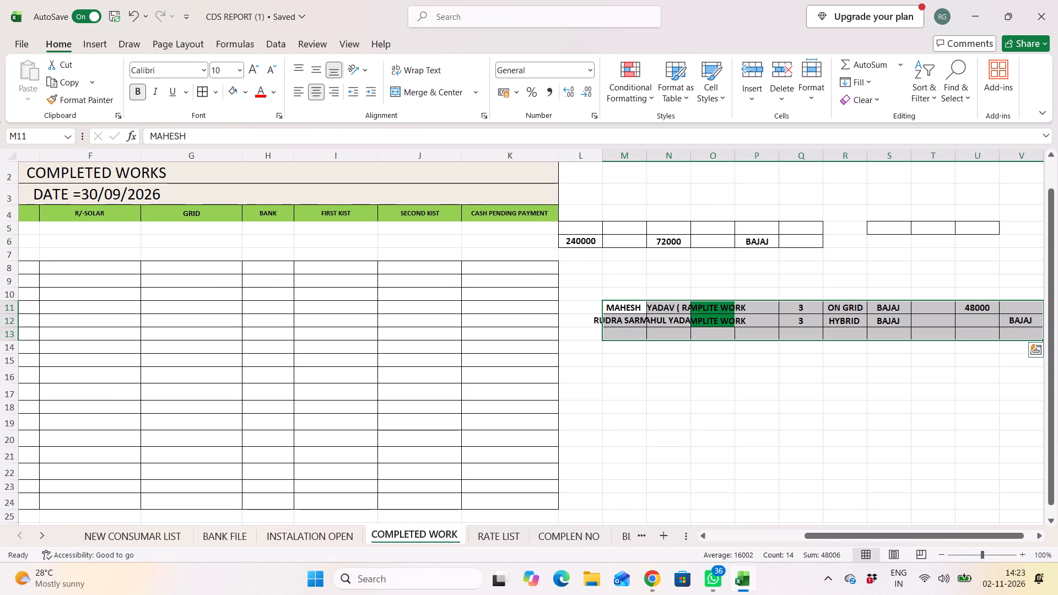
Delete column B, the one without a header, from COMPLETED WORK.
left_click_drag(841, 536, 723, 528)
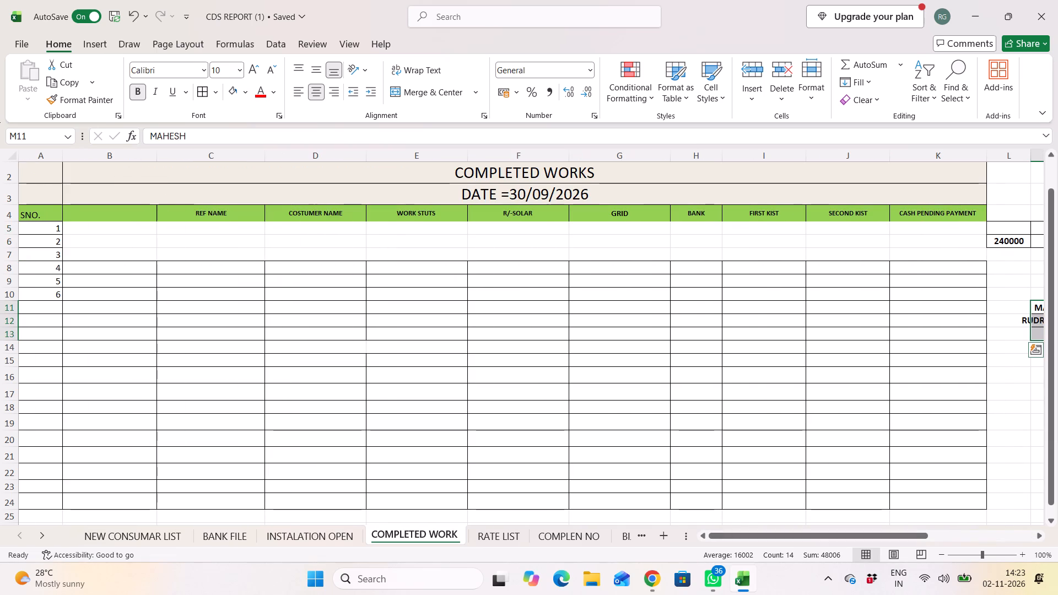
left_click(107, 158)
right_click(107, 158)
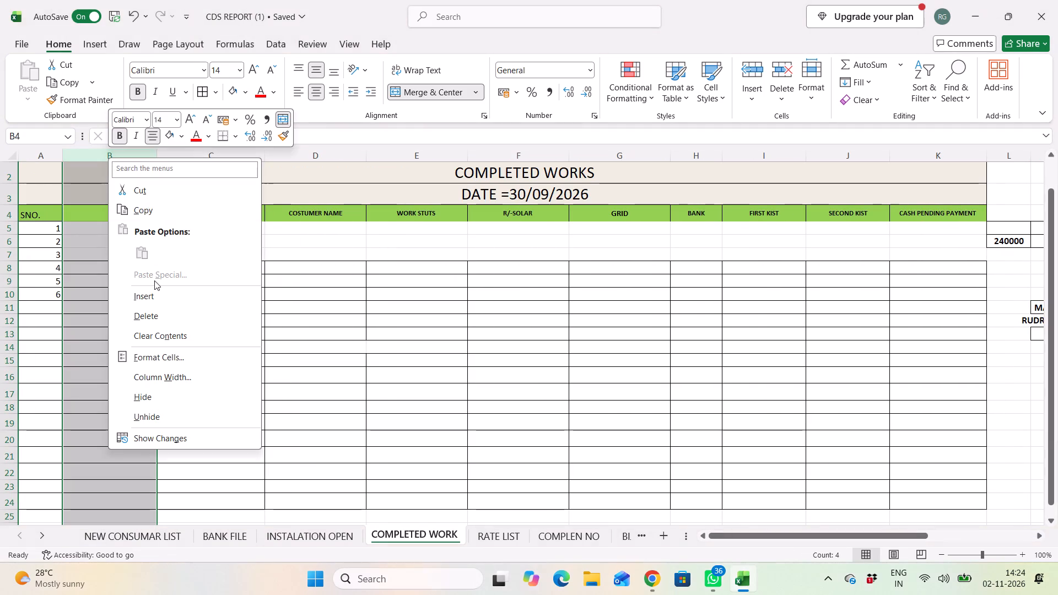
left_click(144, 311)
left_click(312, 304)
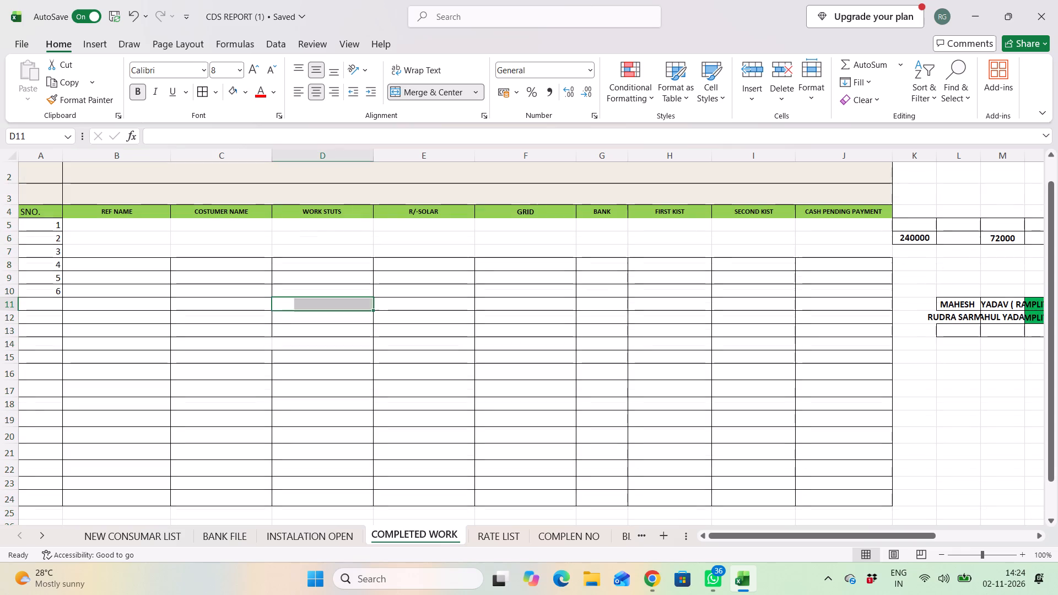
Apply cell borders to the emptied table rows B5:J10.
left_click_drag(68, 228, 803, 294)
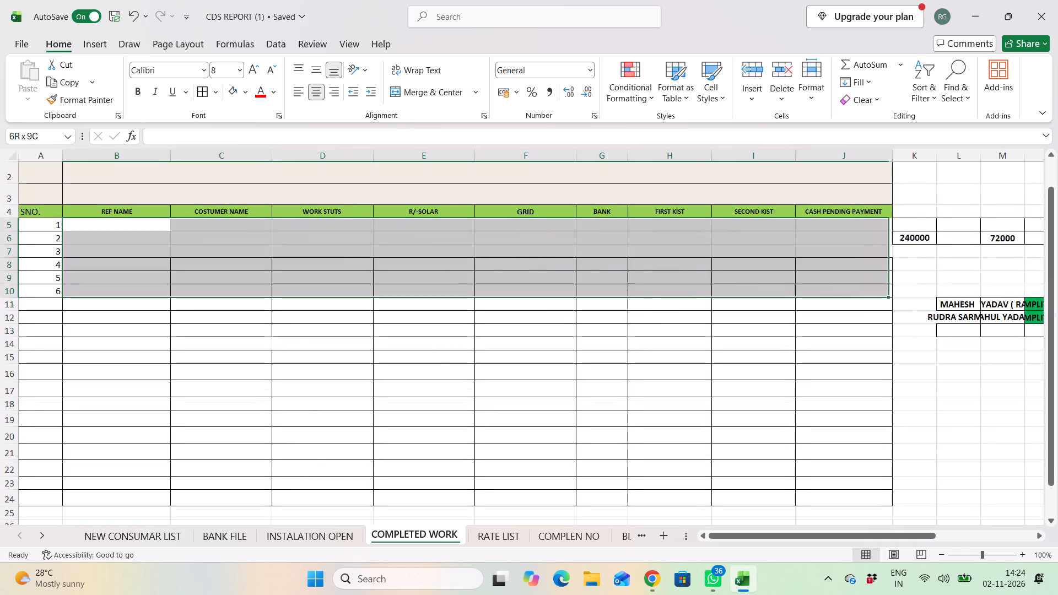
left_click_drag(803, 294, 817, 295)
left_click(198, 94)
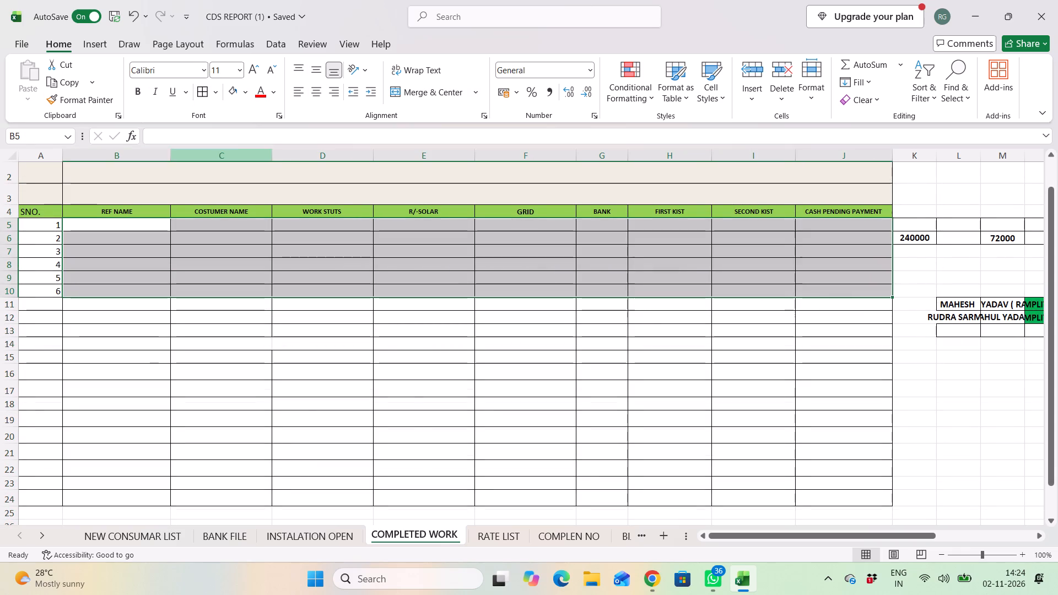
Move the parked entries in L11:U13 back into the table starting at B5 under REF NAME.
left_click_drag(748, 533, 868, 538)
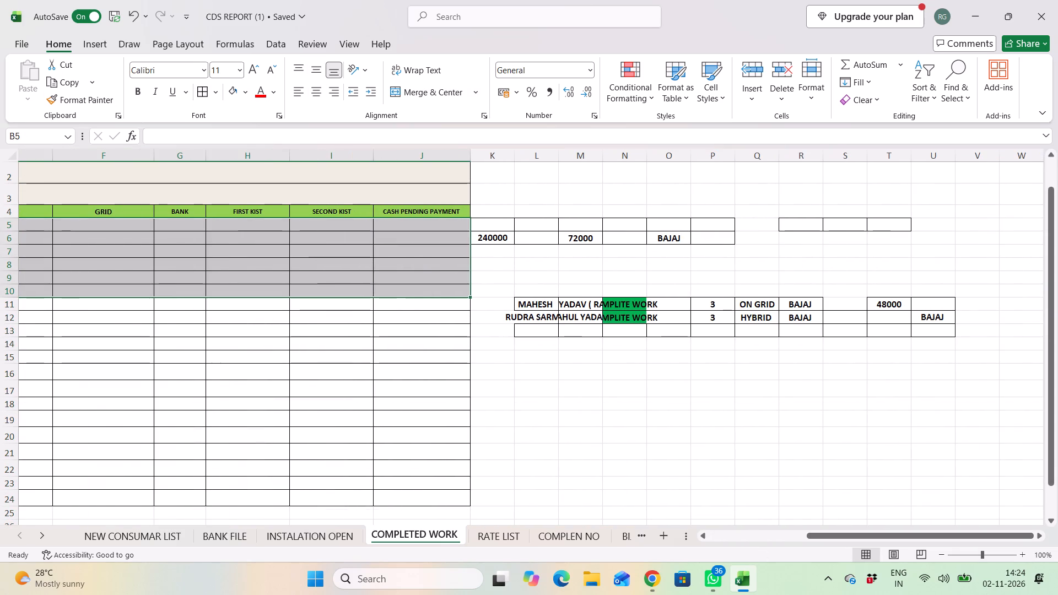
left_click_drag(509, 301, 941, 345)
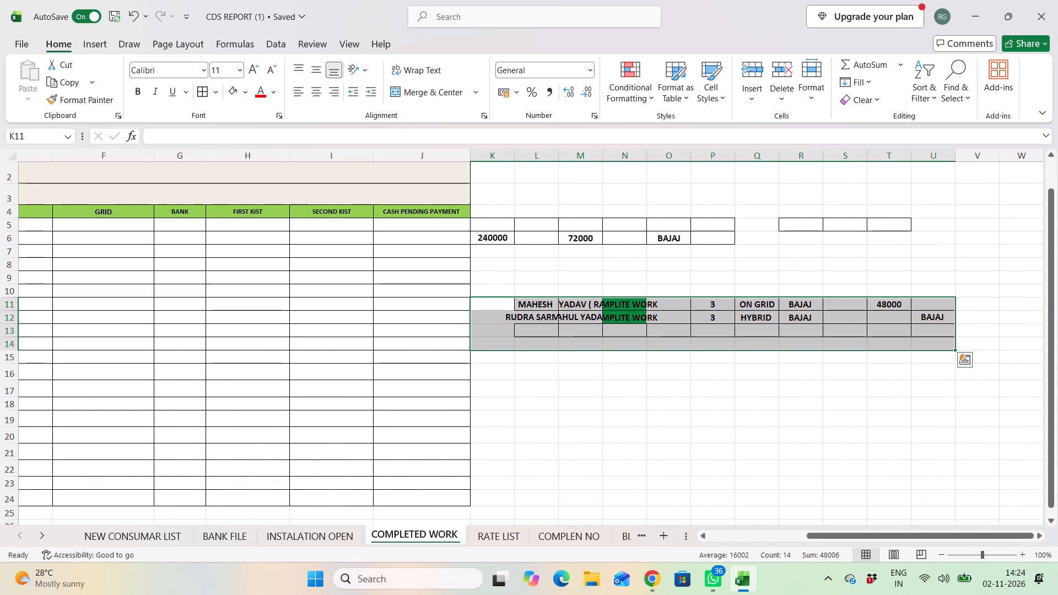
left_click(514, 295)
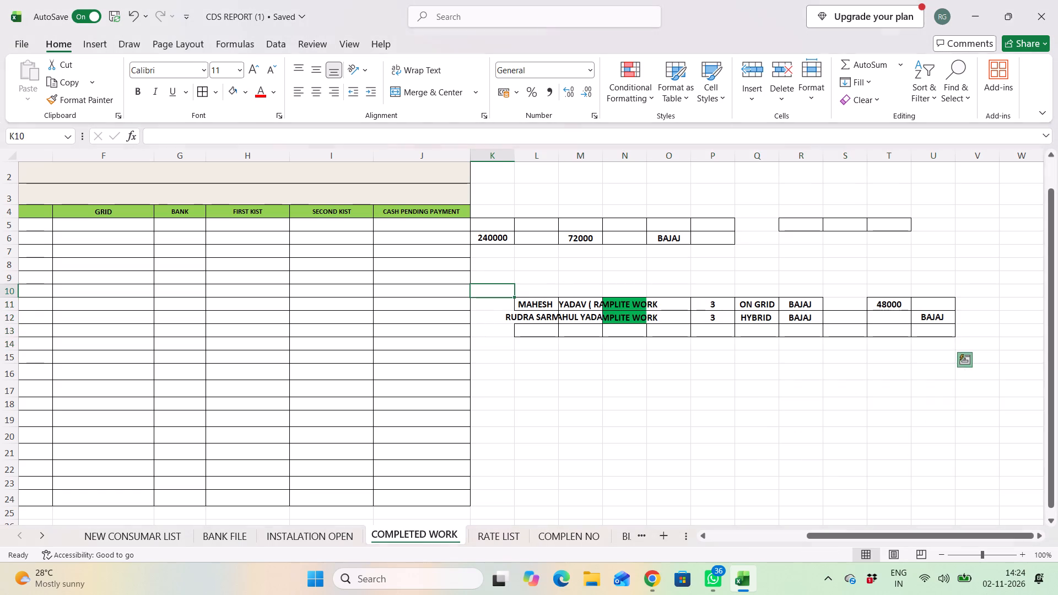
left_click_drag(518, 299, 894, 328)
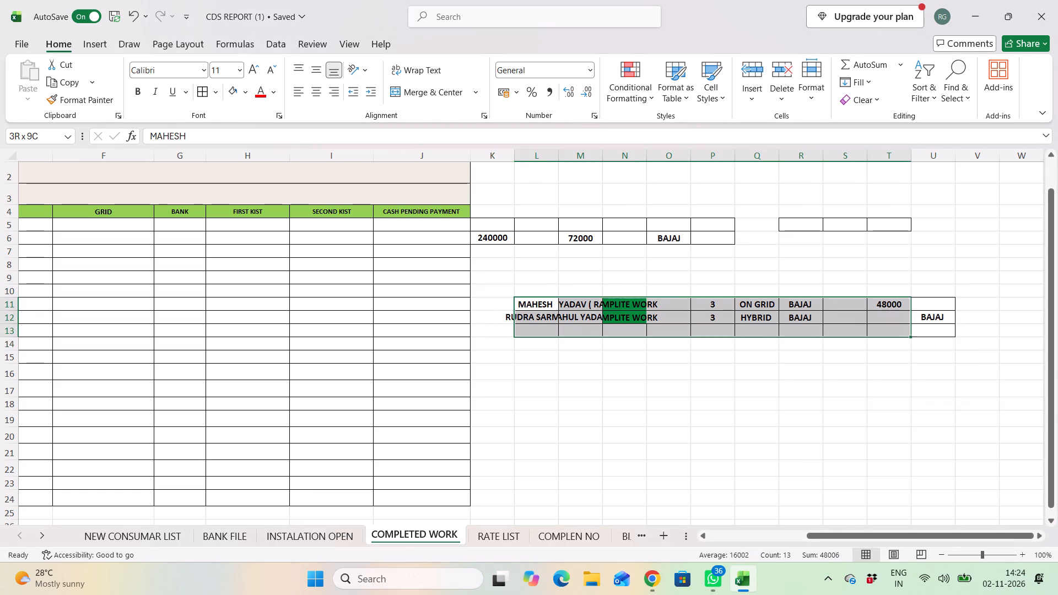
left_click_drag(894, 328, 921, 327)
key("ctrl+x")
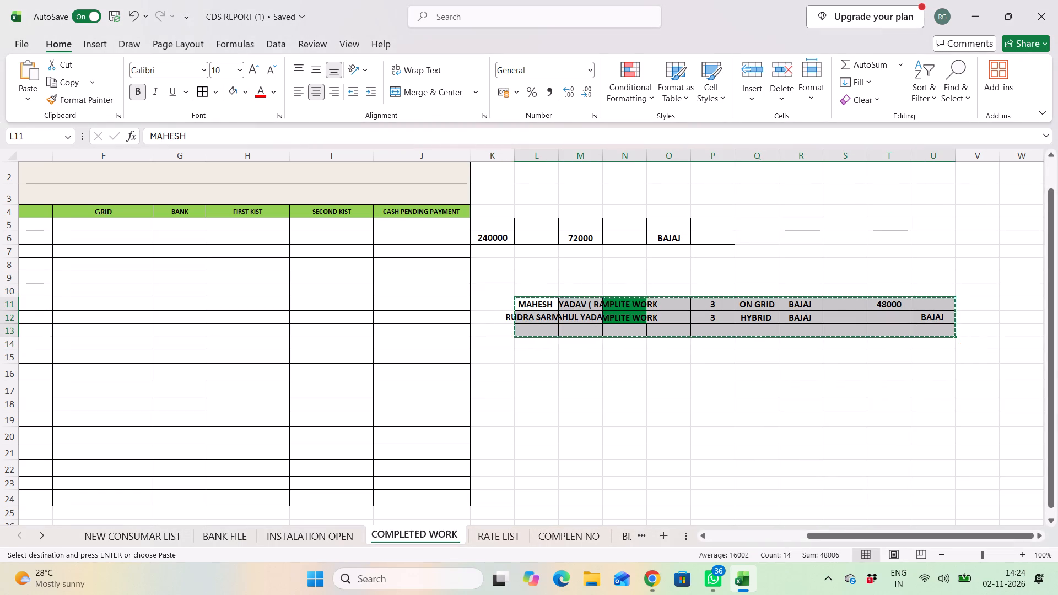
left_click_drag(852, 535, 727, 527)
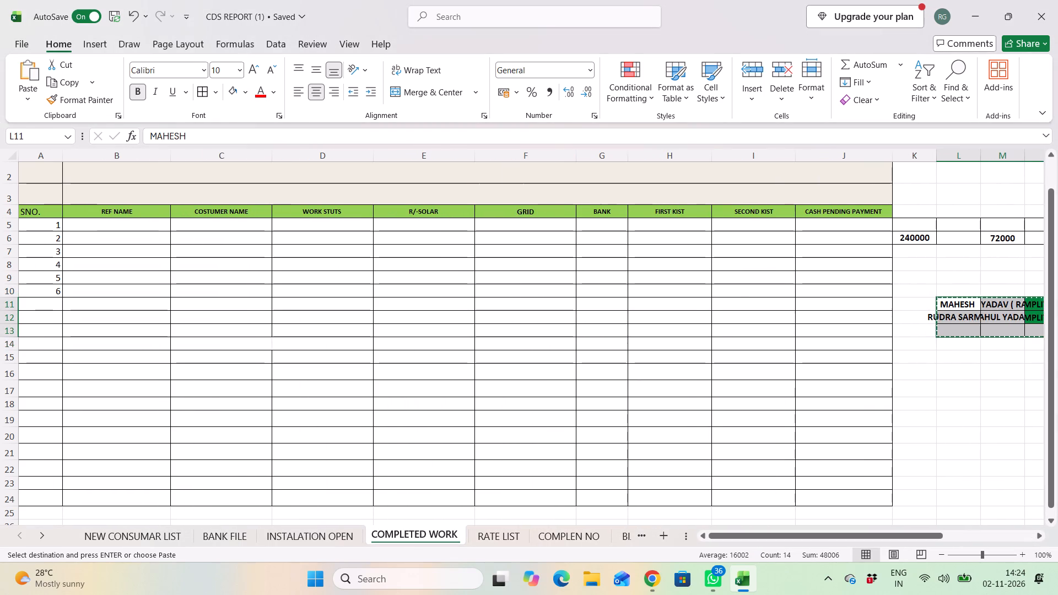
left_click(80, 218)
left_click(89, 231)
left_click(90, 226)
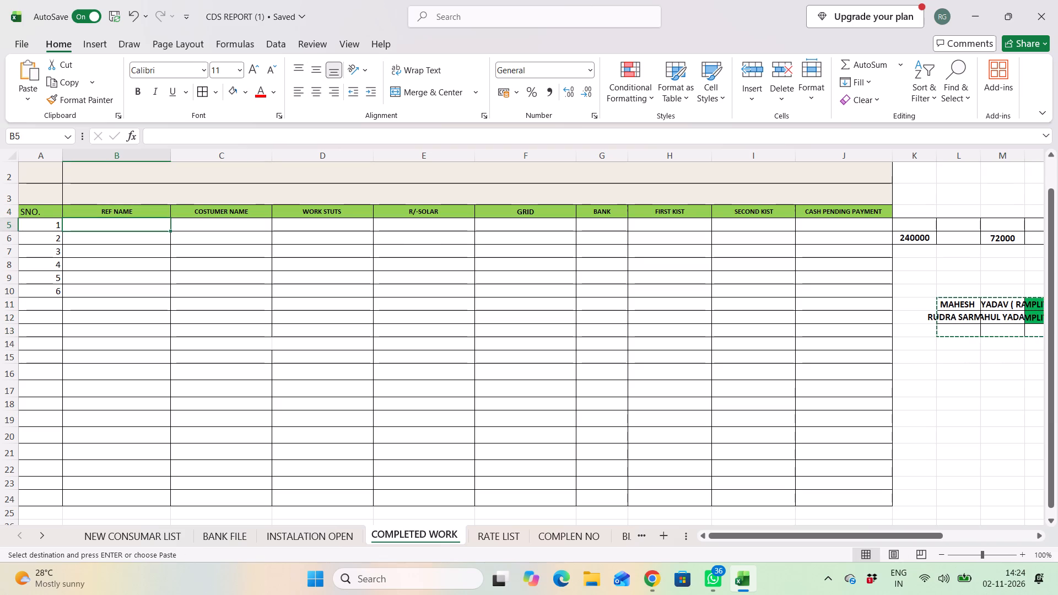
key("ctrl+v")
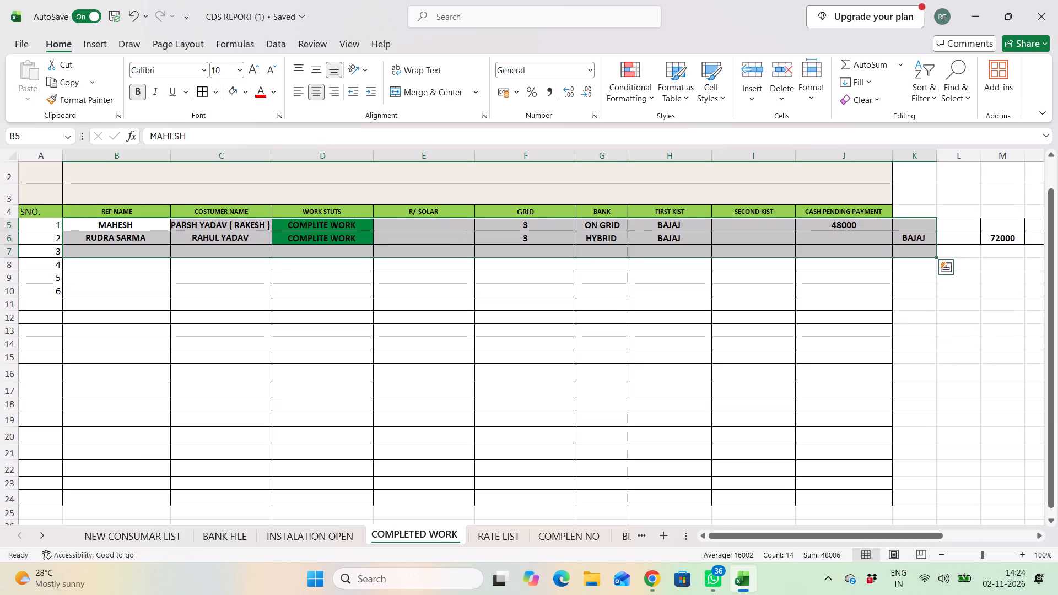
left_click(739, 471)
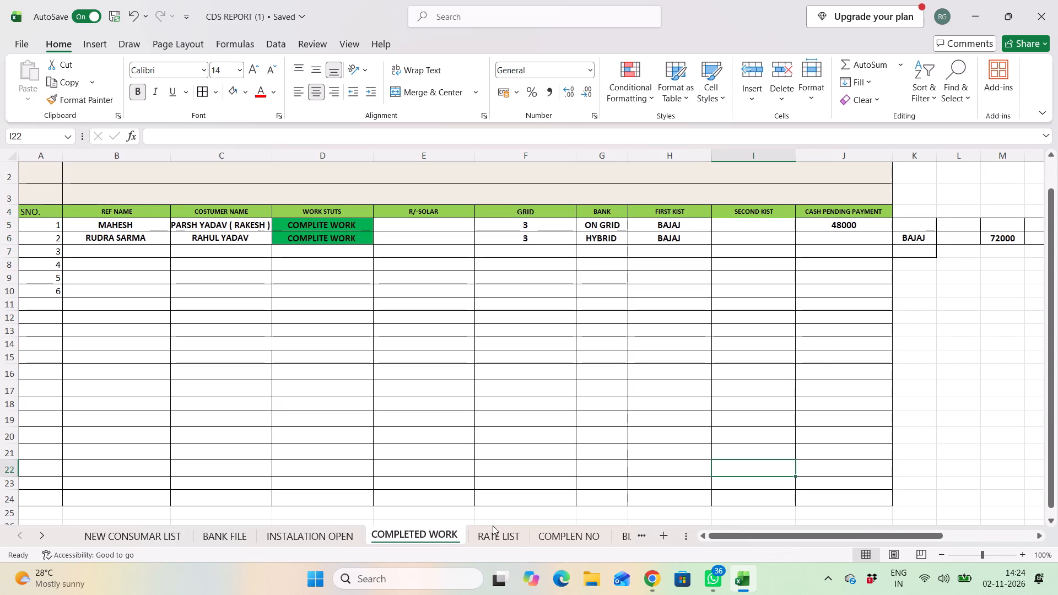
Autofit the SECOND KIST, REMARK and GRID columns in INSTALATION OPEN.
left_click(331, 534)
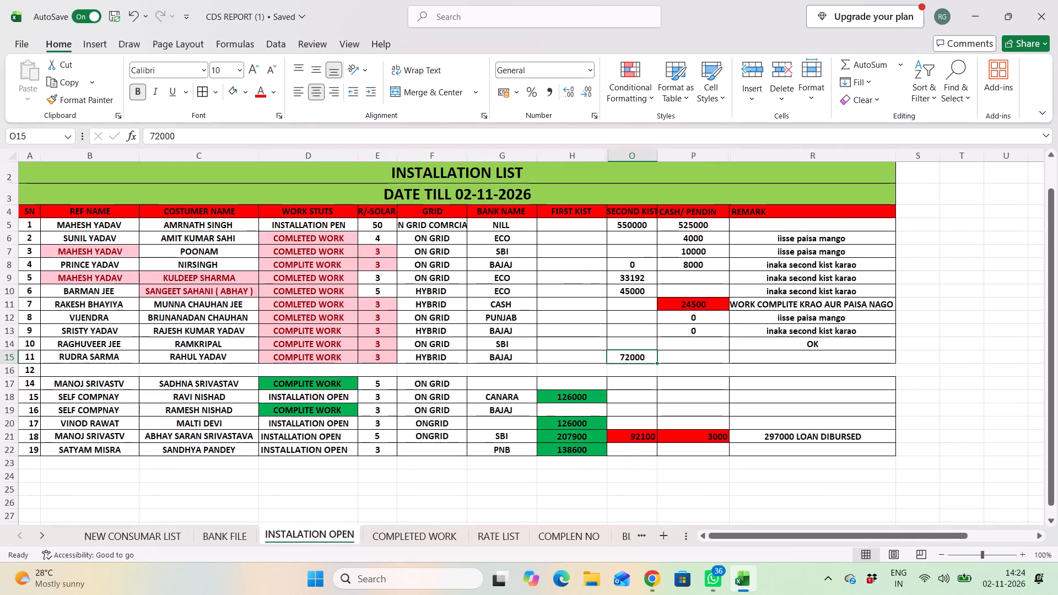
double_click(656, 159)
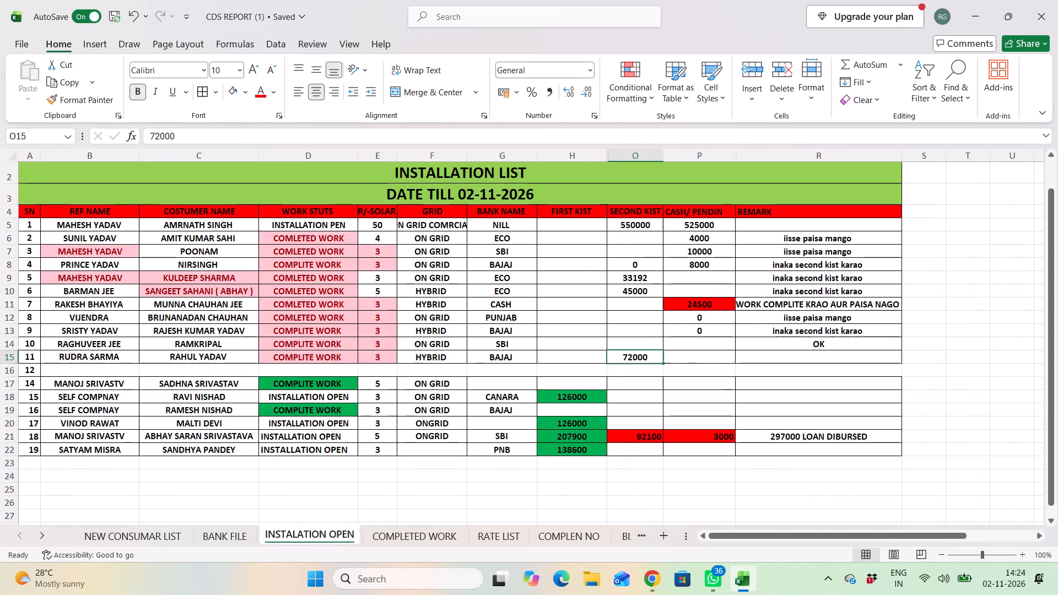
double_click(900, 151)
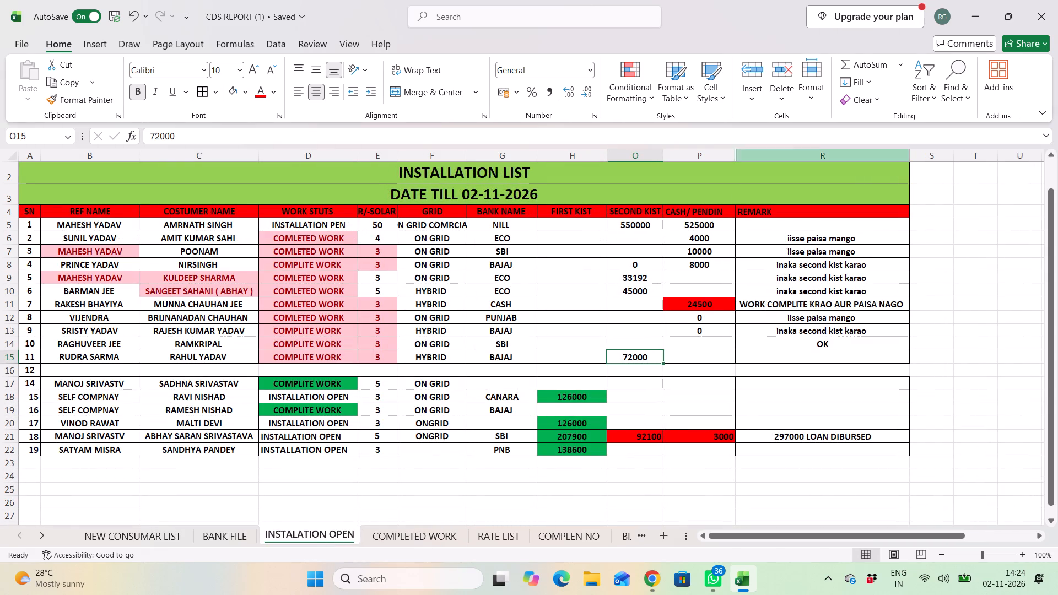
double_click(471, 153)
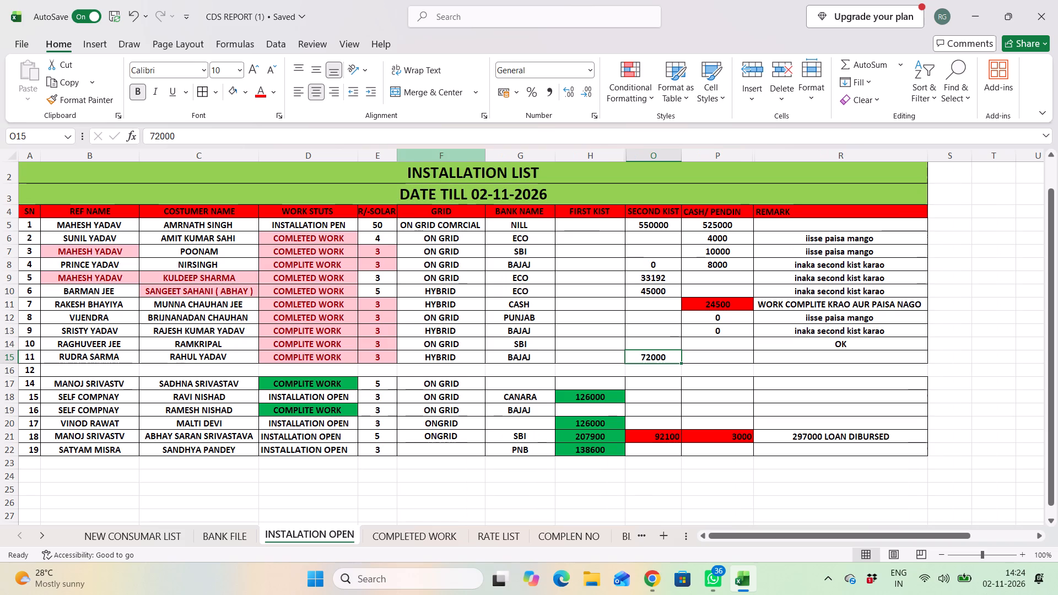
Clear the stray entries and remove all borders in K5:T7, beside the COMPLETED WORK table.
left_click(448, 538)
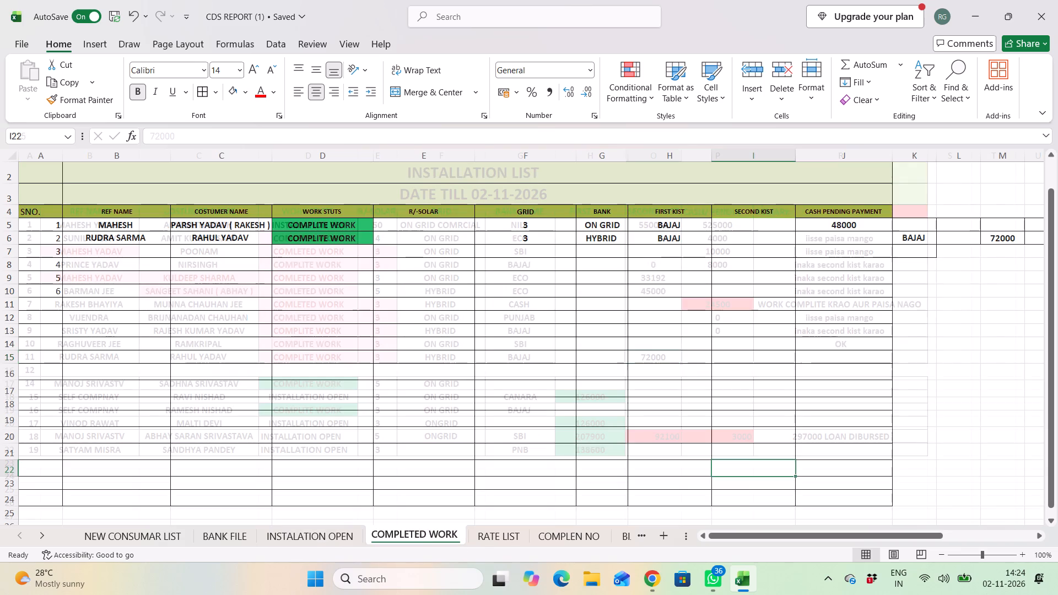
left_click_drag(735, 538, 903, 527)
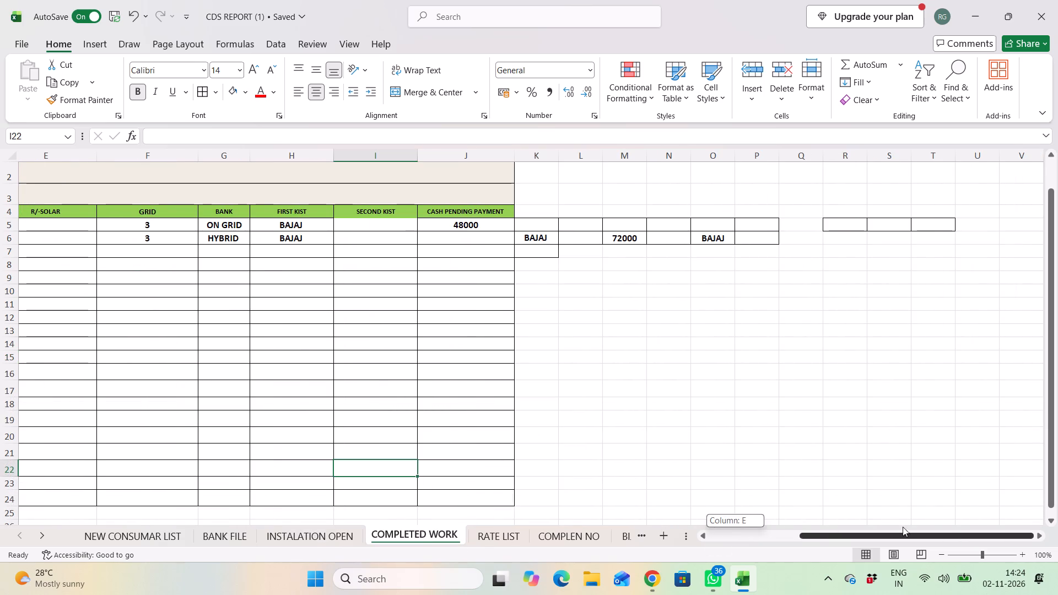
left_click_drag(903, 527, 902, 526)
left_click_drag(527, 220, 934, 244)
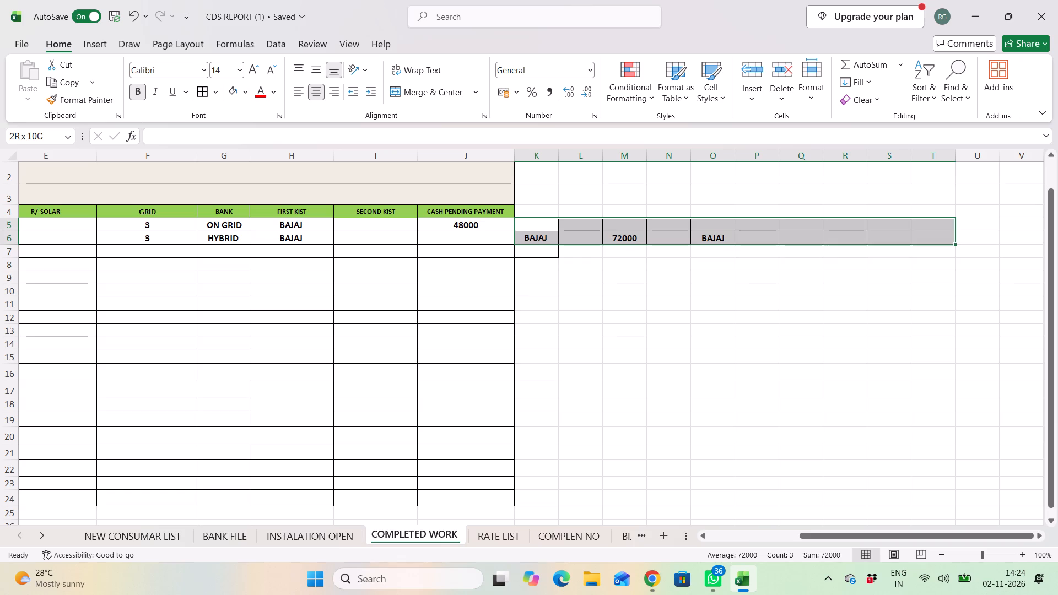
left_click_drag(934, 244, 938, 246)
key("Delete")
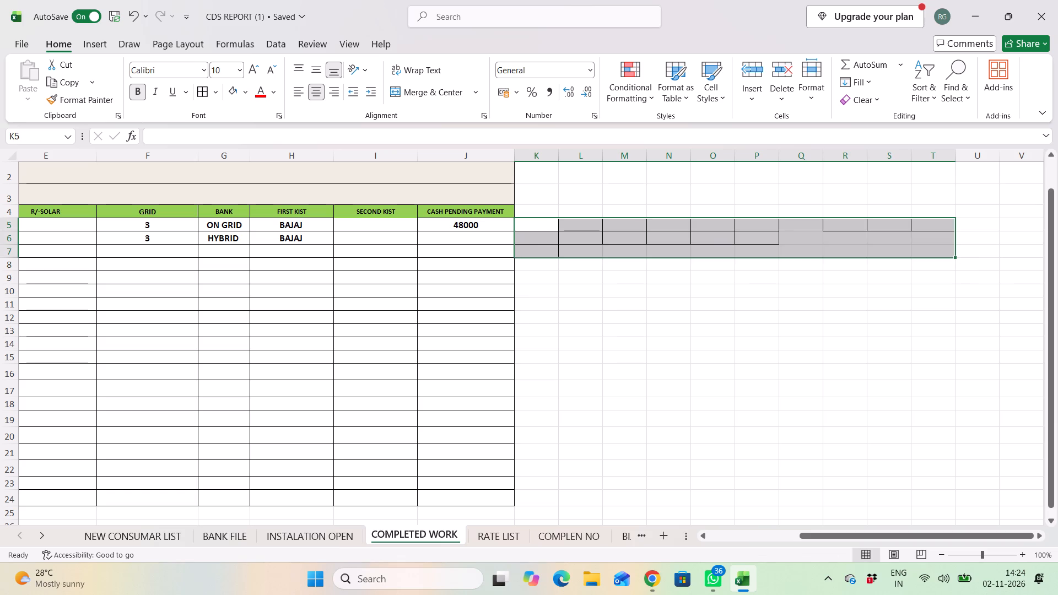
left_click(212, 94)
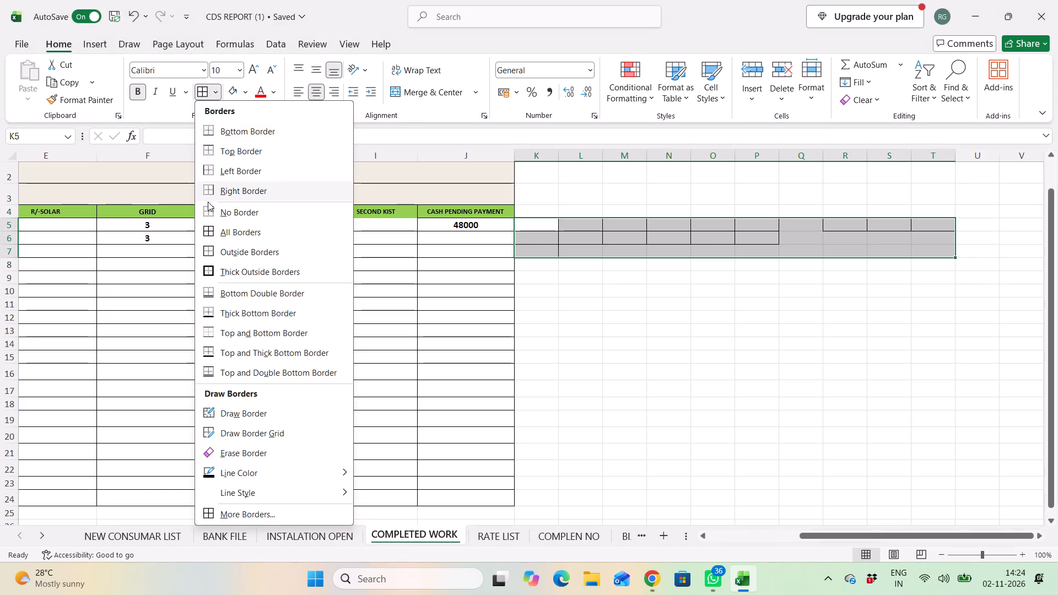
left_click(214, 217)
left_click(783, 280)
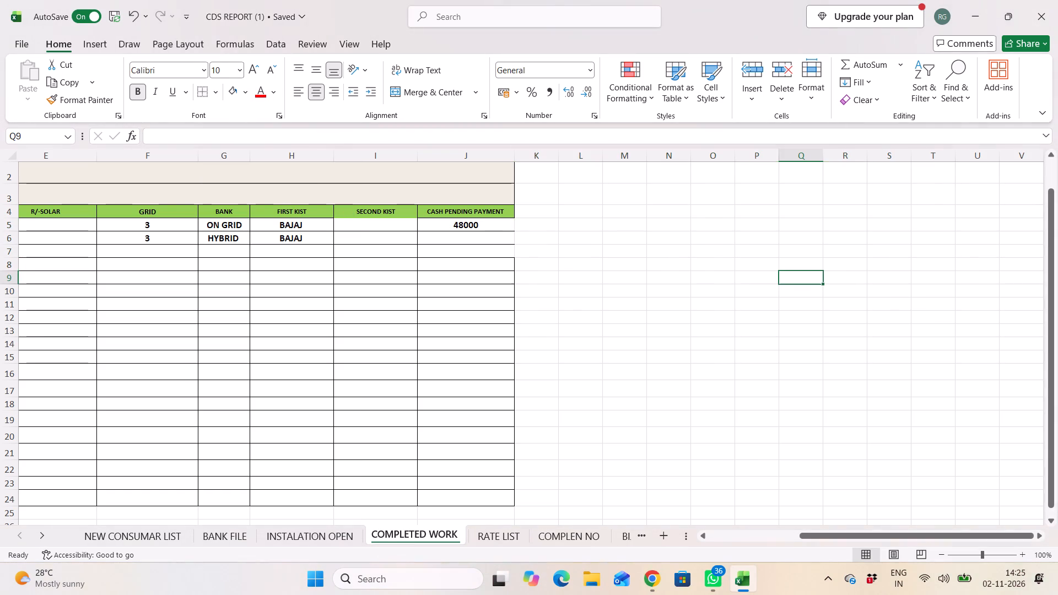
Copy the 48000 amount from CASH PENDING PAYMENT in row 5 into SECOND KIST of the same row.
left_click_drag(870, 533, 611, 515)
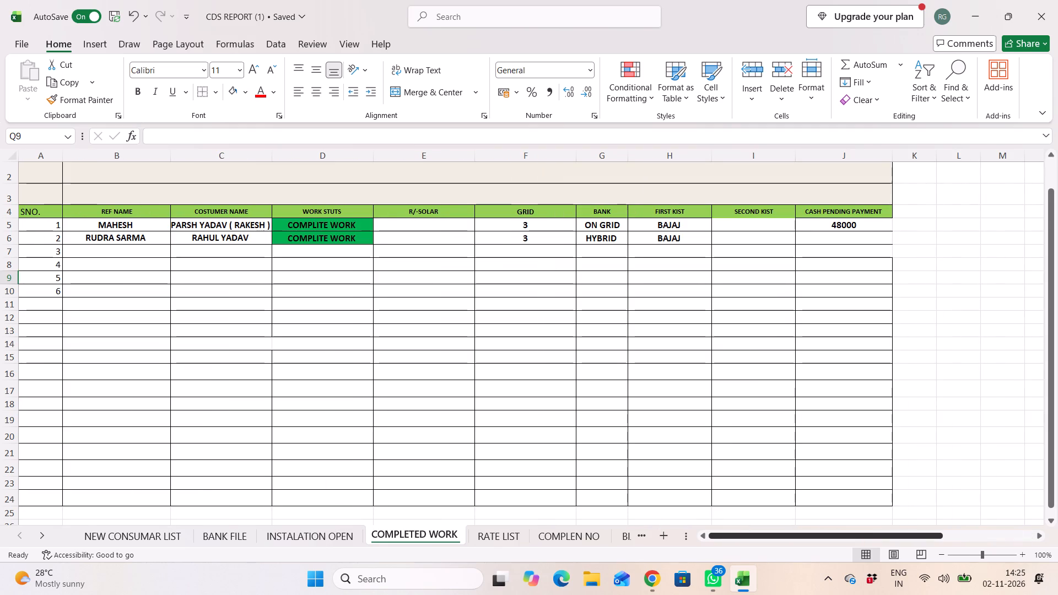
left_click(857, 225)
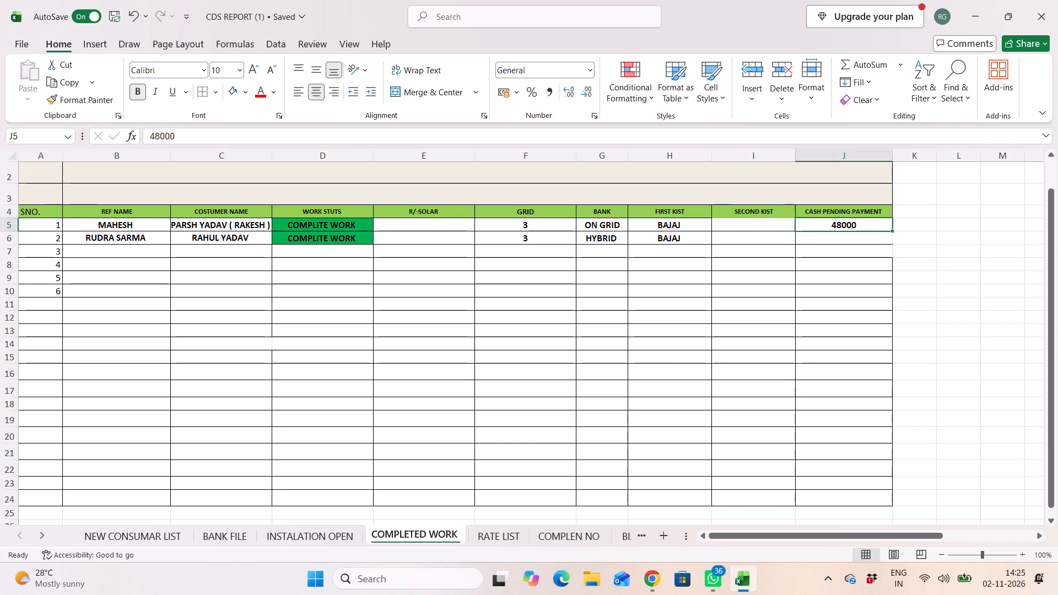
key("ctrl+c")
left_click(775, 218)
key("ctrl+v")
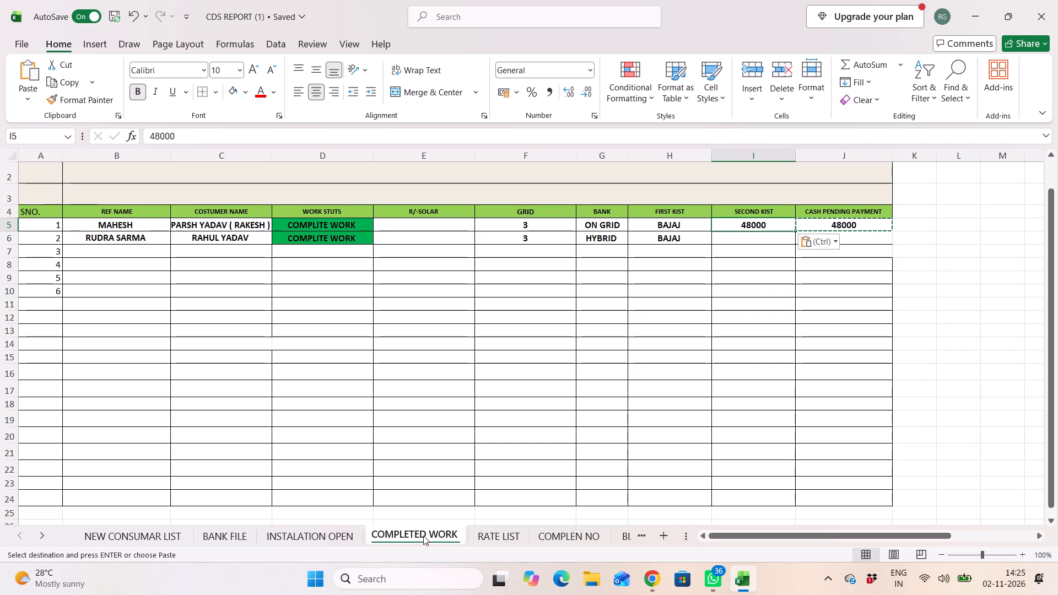
Compare the columns and entries of INSTALATION OPEN with those of COMPLETED WORK.
left_click(311, 531)
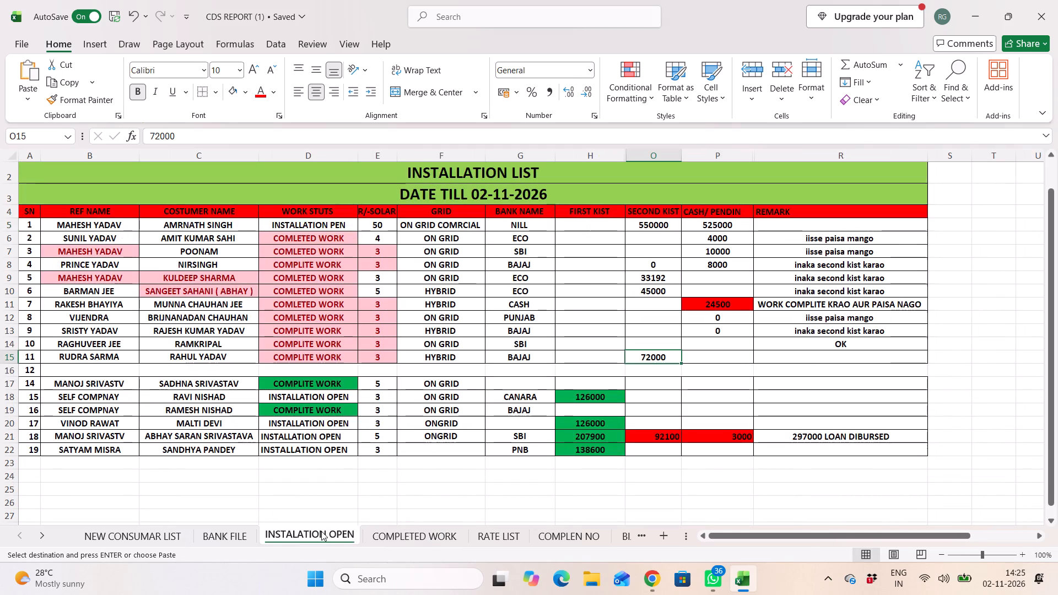
left_click(398, 534)
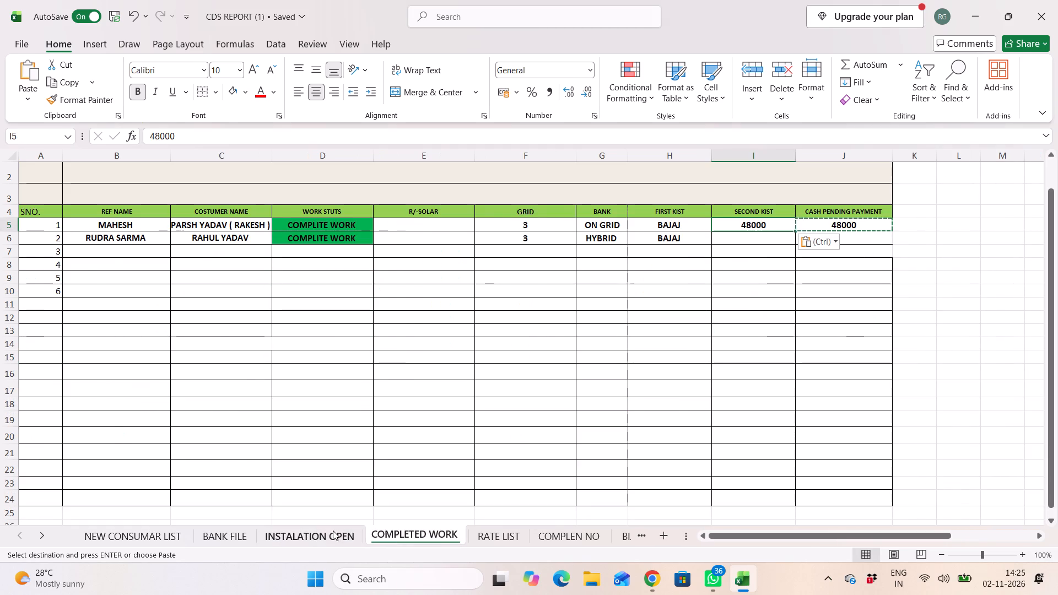
left_click(332, 531)
left_click(412, 536)
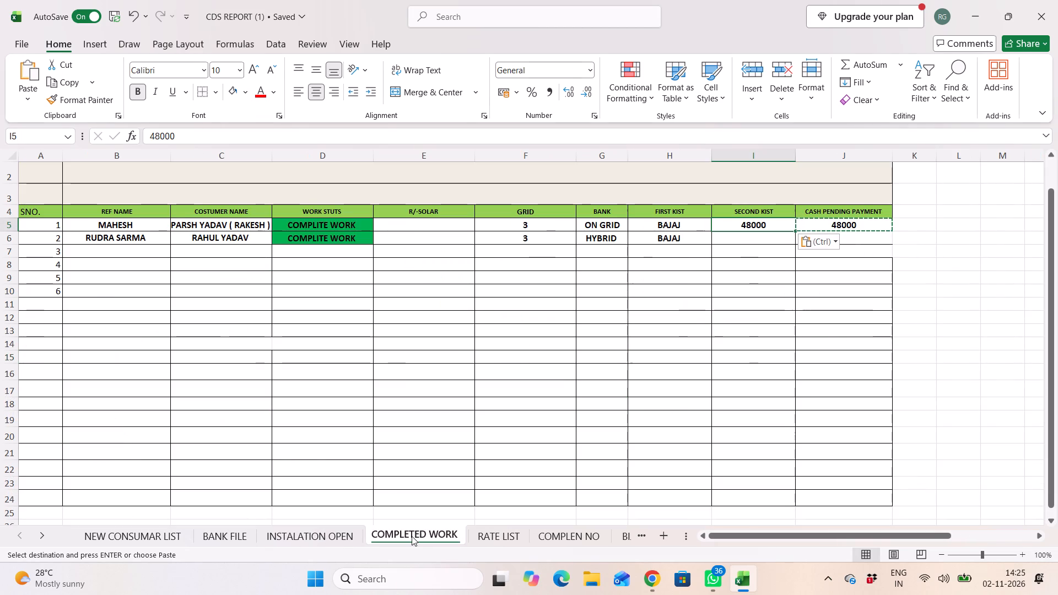
left_click(334, 535)
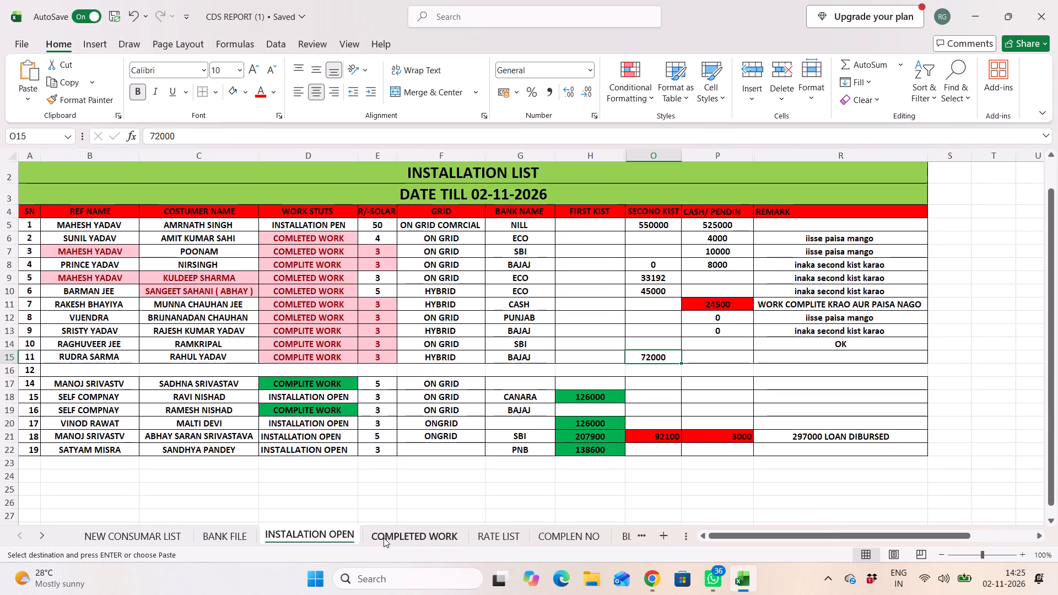
left_click(384, 538)
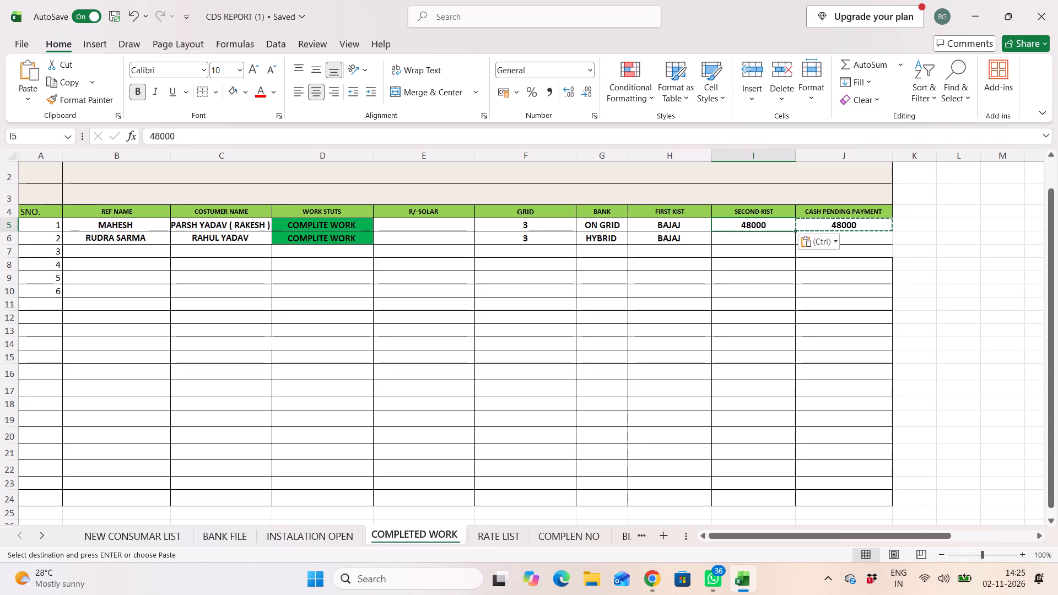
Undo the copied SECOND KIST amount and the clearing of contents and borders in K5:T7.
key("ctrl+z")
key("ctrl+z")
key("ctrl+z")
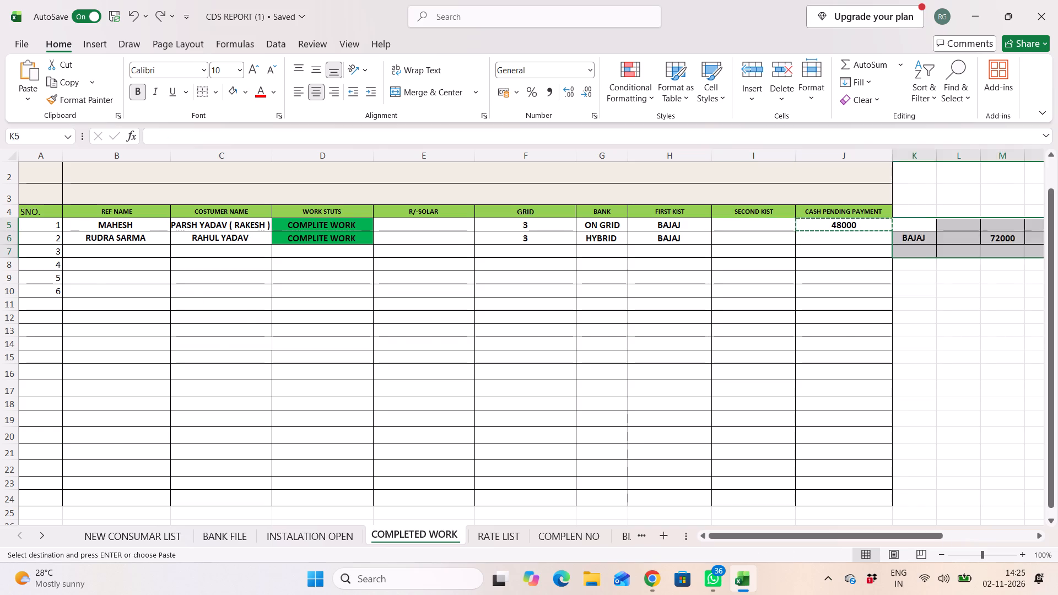
Undo the COMPLETED WORK edits back to before the entries were parked beside the table and column B was deleted.
key("ctrl+z")
key("ctrl+z")
key("ctrl+z")
key("ctrl+z")
key("ctrl+z")
key("ctrl+z")
key("ctrl+z")
key("ctrl+z")
key("ctrl+z")
key("ctrl+z")
key("ctrl+z")
key("ctrl+z")
key("ctrl+z")
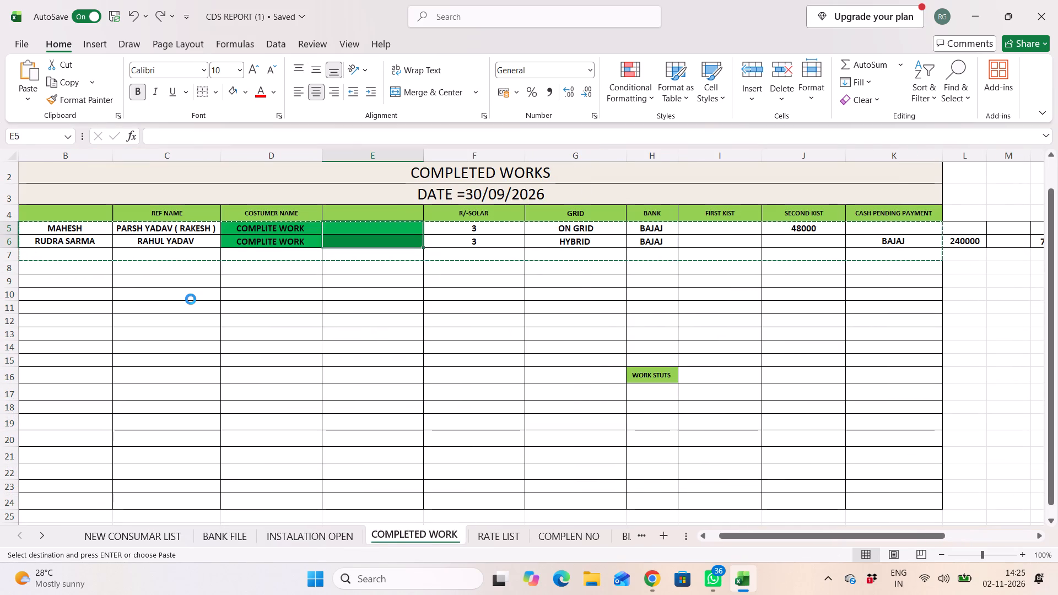
Undo the header changes and the insertion of blank column E, restoring R/-SOLAR to E4 in COMPLETED WORK.
key("ctrl+z")
key("ctrl+z")
key("ctrl+z")
key("ctrl+z")
key("ctrl+z")
key("ctrl+z")
key("ctrl+z")
key("ctrl+z")
key("ctrl+z")
key("ctrl+z")
key("ctrl+z")
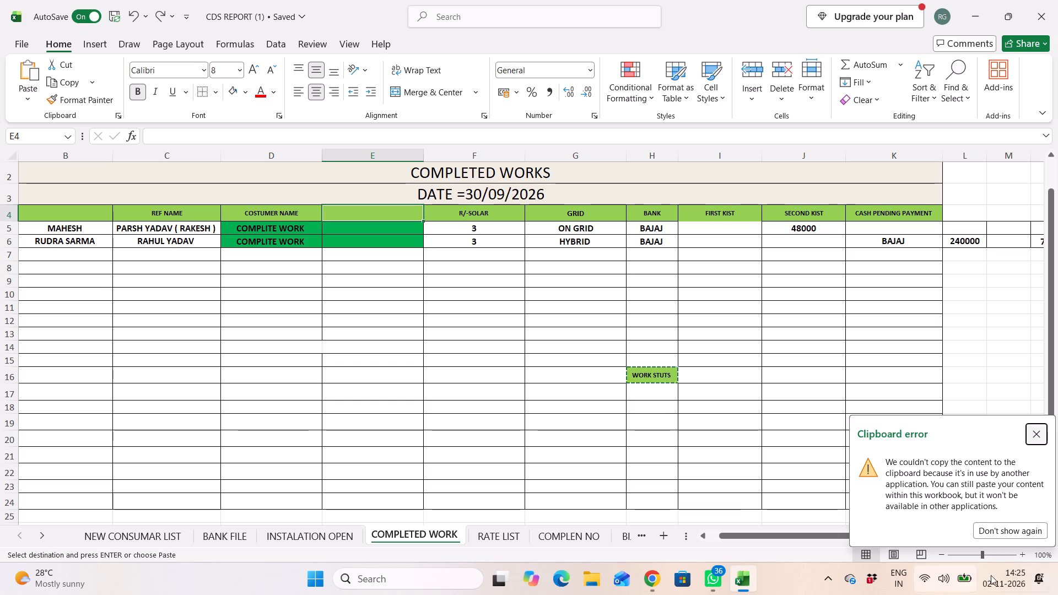
left_click(1011, 535)
key("ctrl+z")
key("ctrl+z")
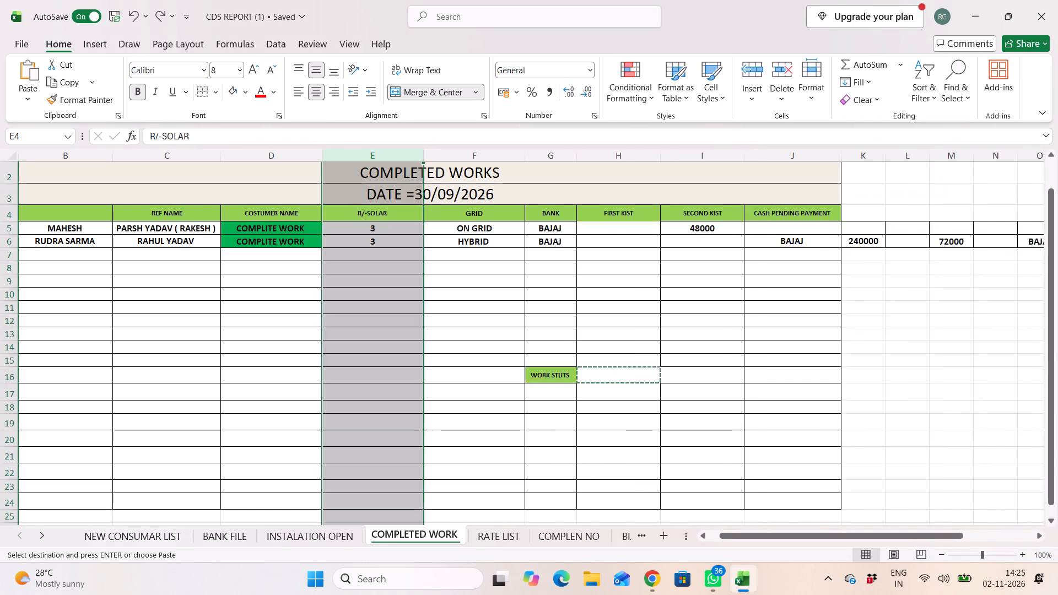
Undo the header rearrangement in COMPLETED WORK until WORK STUTS is back in E4 and R/-SOLAR in G4.
key("ctrl+z")
key("ctrl+z")
key("ctrl+z")
key("ctrl+z")
key("ctrl+z")
key("ctrl+z")
key("ctrl+z")
key("ctrl+z")
key("ctrl+z")
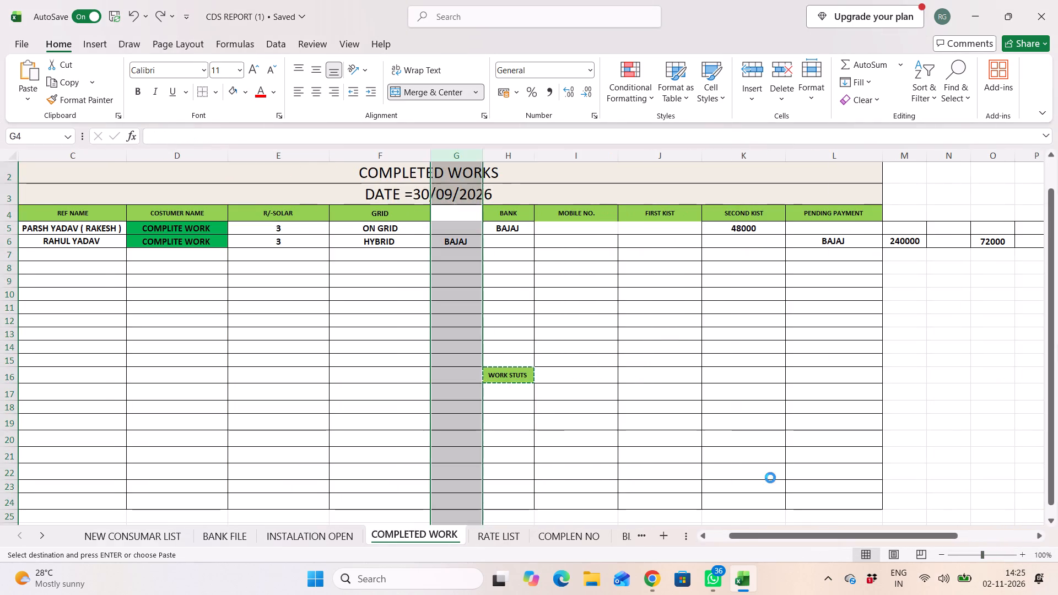
key("ctrl+z")
key("ctrl+z")
key("ctrl+z")
key("ctrl+z")
key("ctrl+z")
key("ctrl+z")
key("ctrl+z")
key("ctrl+z")
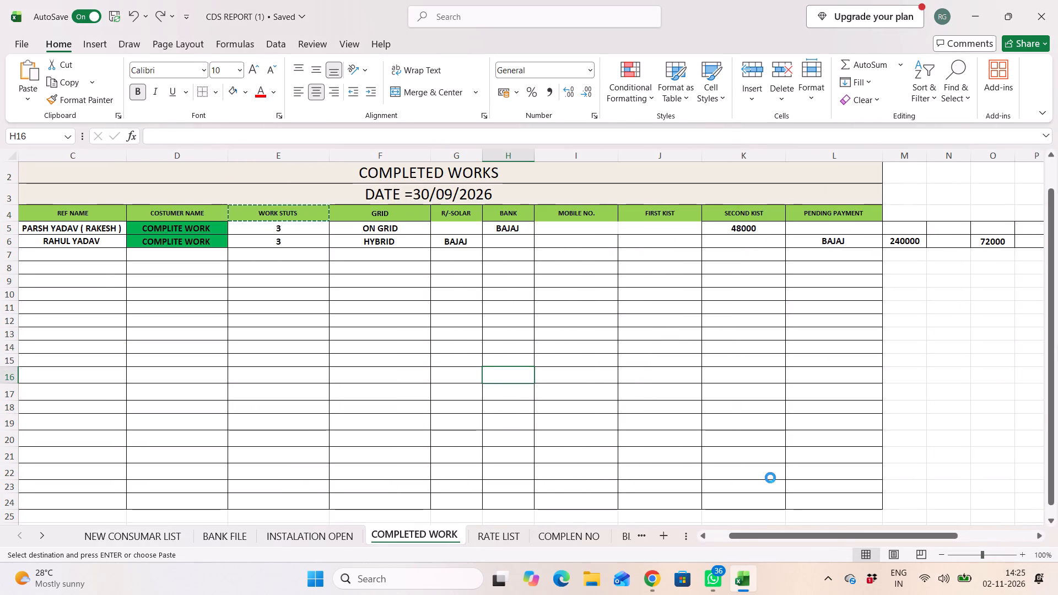
Undo the copied row 6 entry and the serial numbering in COMPLETED WORK until column A is empty, without its SNO. header.
key("ctrl+z")
key("ctrl+z")
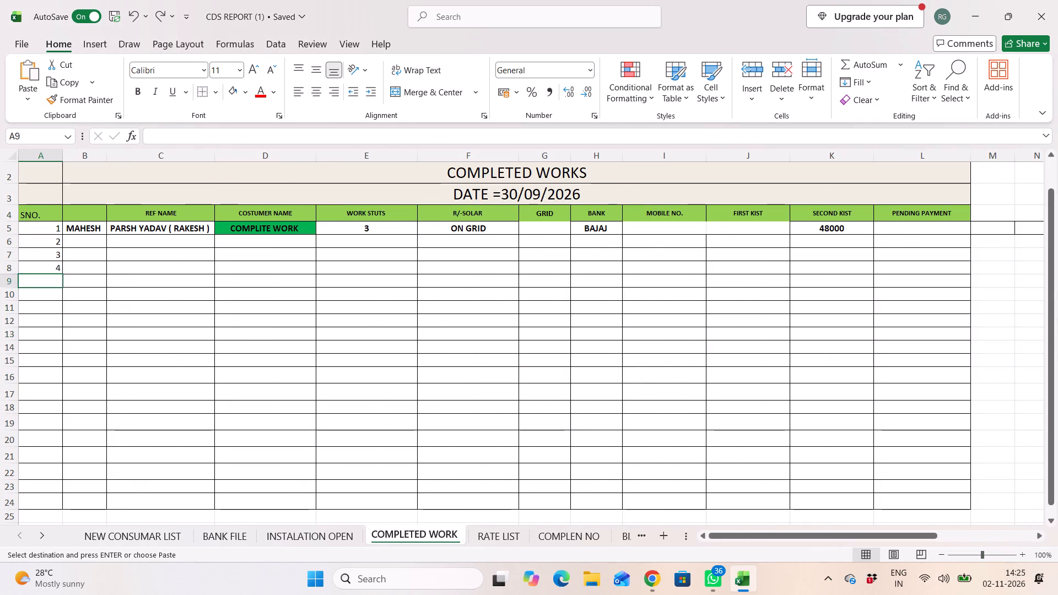
key("ctrl+z")
key("ctrl+z")
key("ctrl+z")
key("ctrl+z")
key("ctrl+z")
key("ctrl+z")
key("ctrl+z")
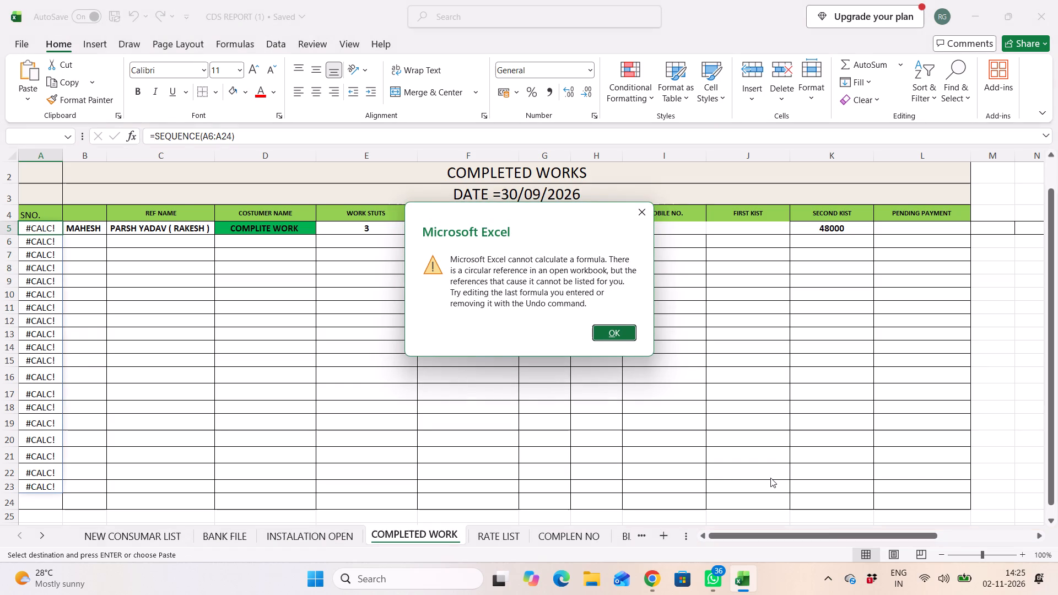
left_click(613, 326)
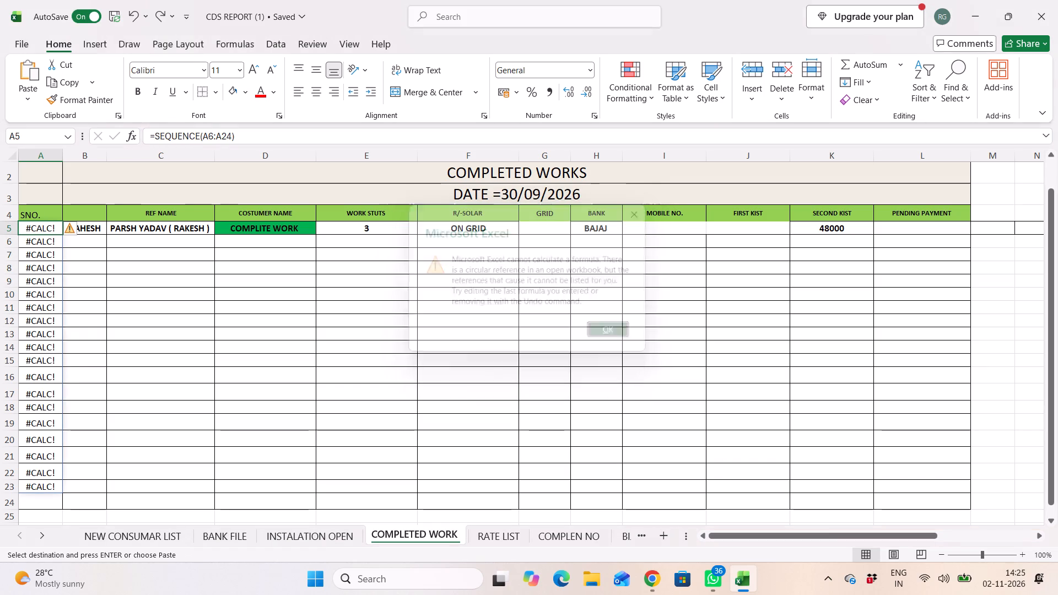
key("ctrl+z")
key("ctrl+z")
key("ctrl+z")
key("ctrl+z")
key("ctrl+z")
key("ctrl+z")
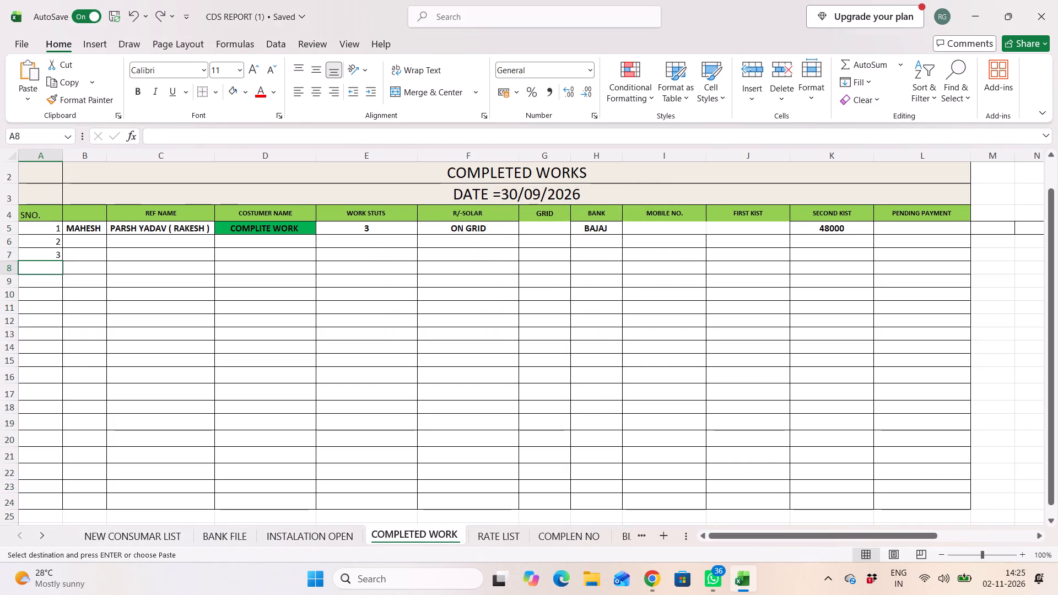
key("ctrl+z")
key("ctrl+z")
key("ctrl+z")
key("ctrl+z")
key("ctrl+z")
key("ctrl+z")
key("ctrl+z")
key("ctrl+z")
key("ctrl+z")
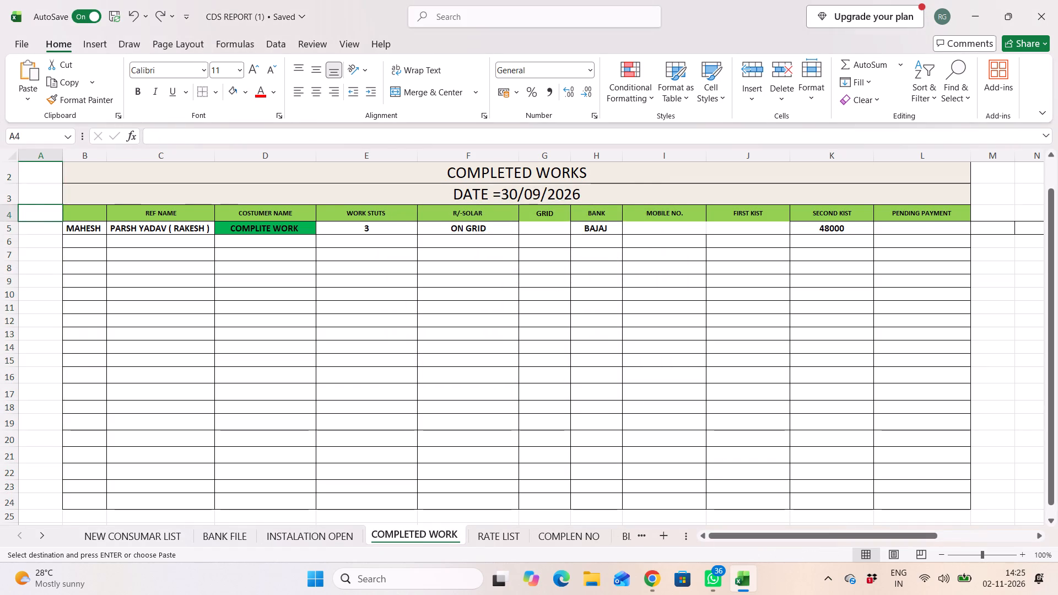
Undo the column insertions and header additions in COMPLETED WORK until MOBILE NO. is in column G and PENDING PAYMENT in H.
key("ctrl+z")
key("ctrl+z")
key("ctrl+z")
key("ctrl+z")
key("ctrl+z")
key("ctrl+z")
key("ctrl+z")
key("ctrl+z")
key("ctrl+z")
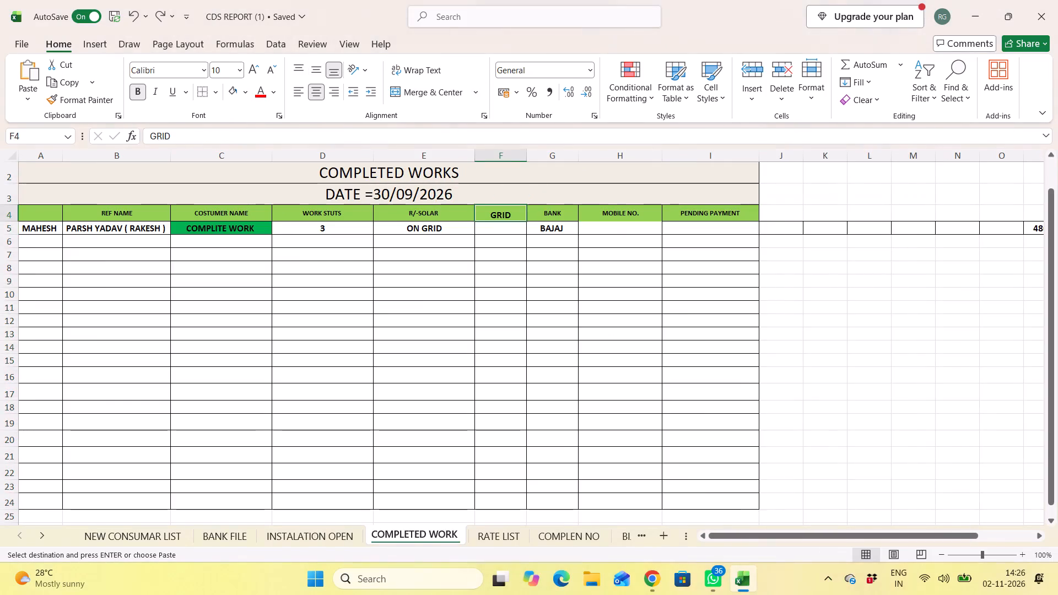
key("ctrl+z")
key("ctrl+z")
key("ctrl+z")
key("ctrl+z")
key("ctrl+z")
key("ctrl+z")
key("ctrl+z")
key("ctrl+z")
key("ctrl+z")
key("ctrl+z")
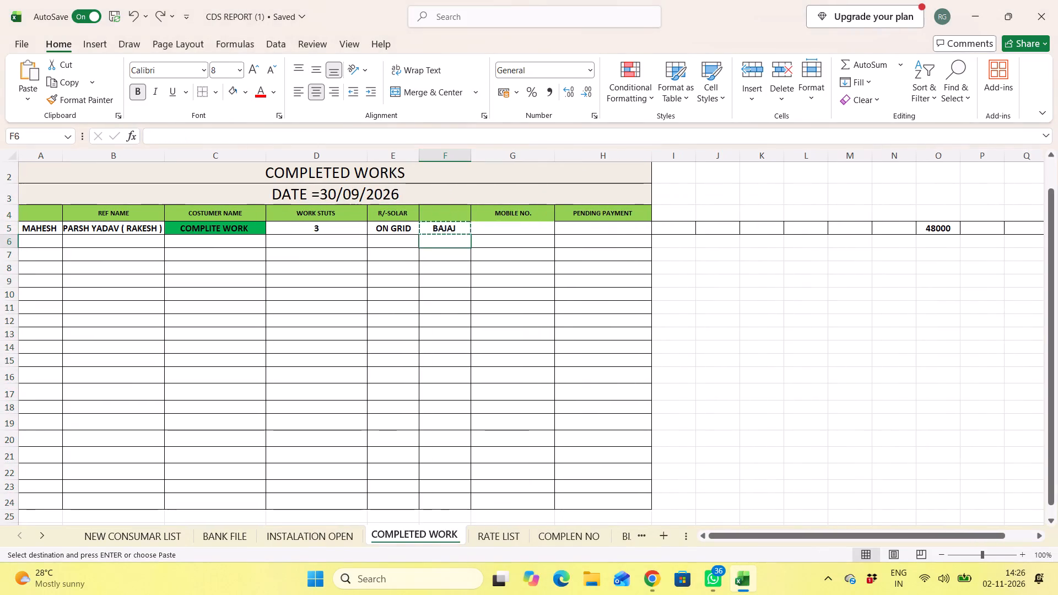
Undo the remaining COMPLETED WORK edits and the moves that closed the gaps at rows 8 and 5 of BANK FILE.
key("ctrl+z")
key("ctrl+z")
key("ctrl+z")
key("ctrl+z")
key("ctrl+z")
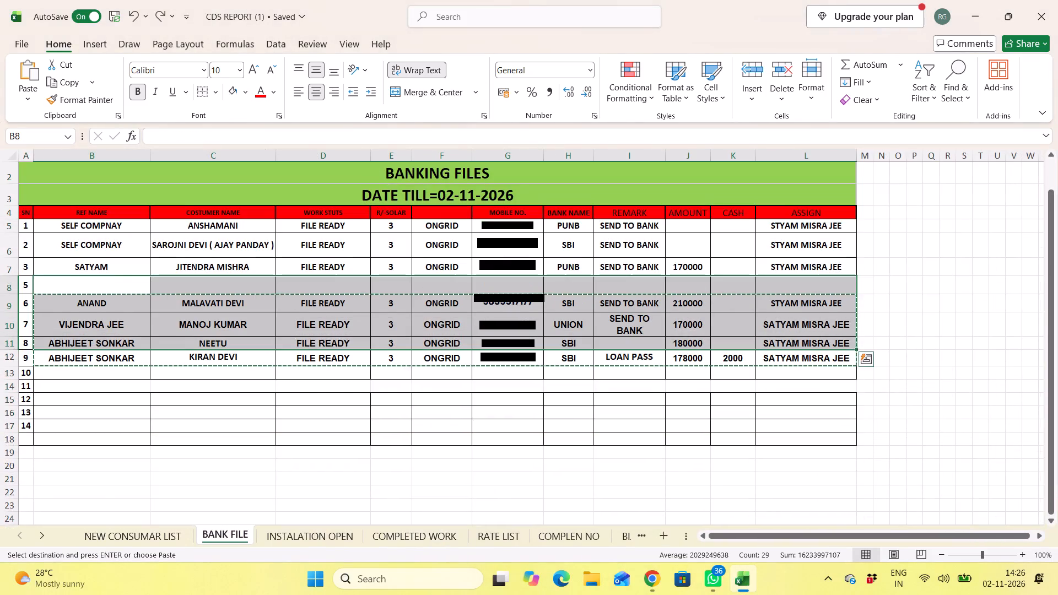
key("ctrl+z")
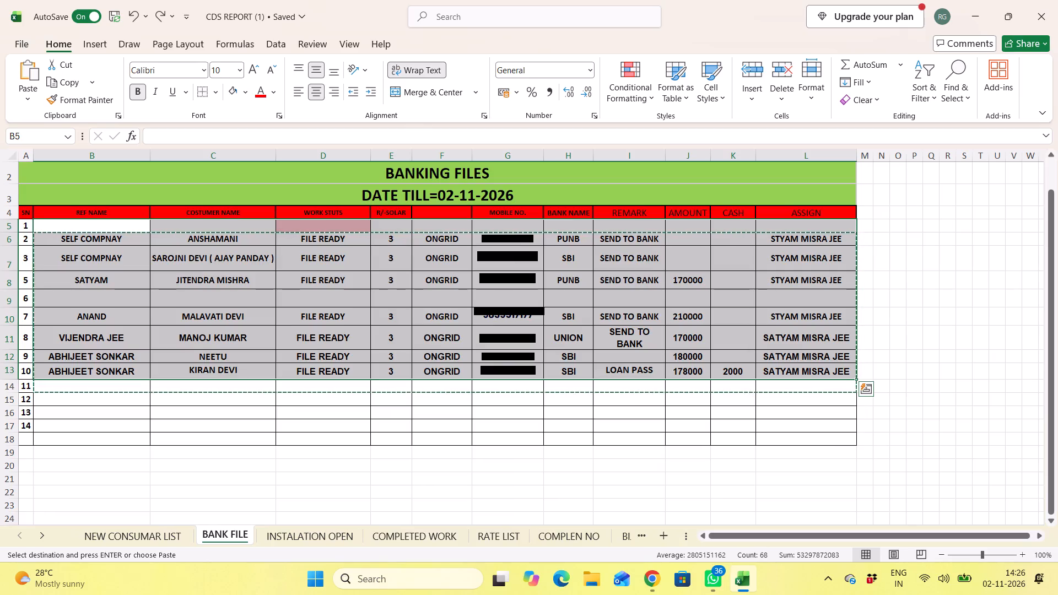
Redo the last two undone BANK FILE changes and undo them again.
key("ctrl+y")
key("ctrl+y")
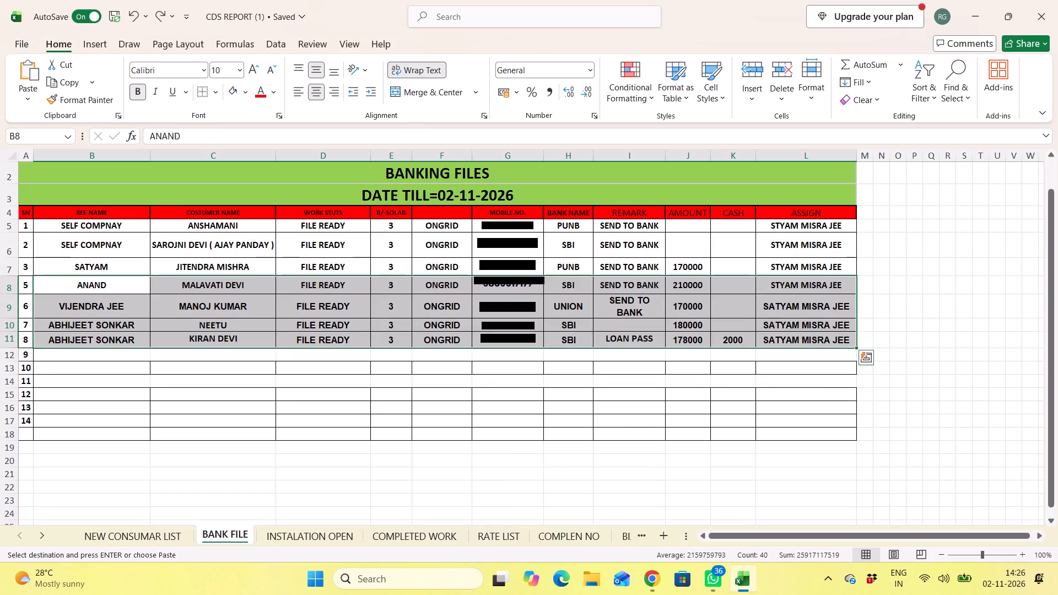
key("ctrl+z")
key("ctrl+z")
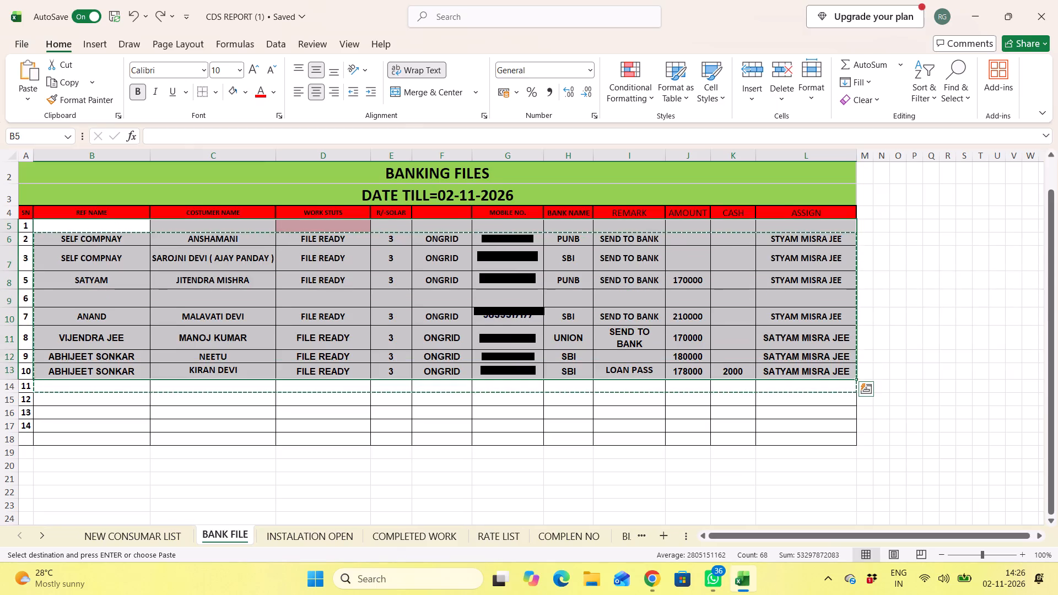
Undo the earlier row moves and deletions in BANK FILE until the entries in rows 6, 10 and 12 to 14 are restored.
key("ctrl+z")
key("ctrl+z")
key("ctrl+z")
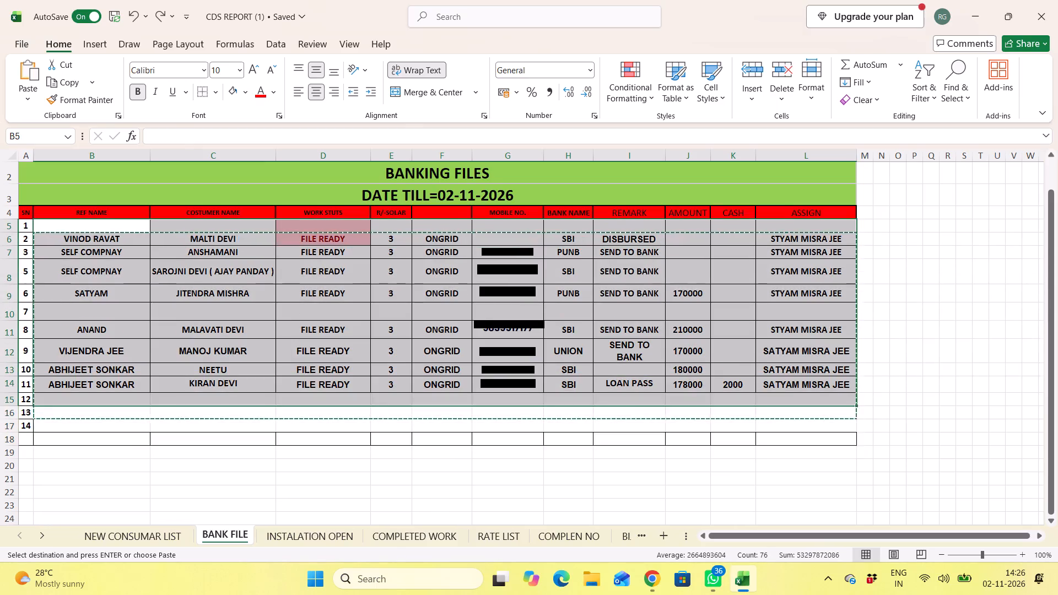
key("ctrl+z")
key("ctrl+z")
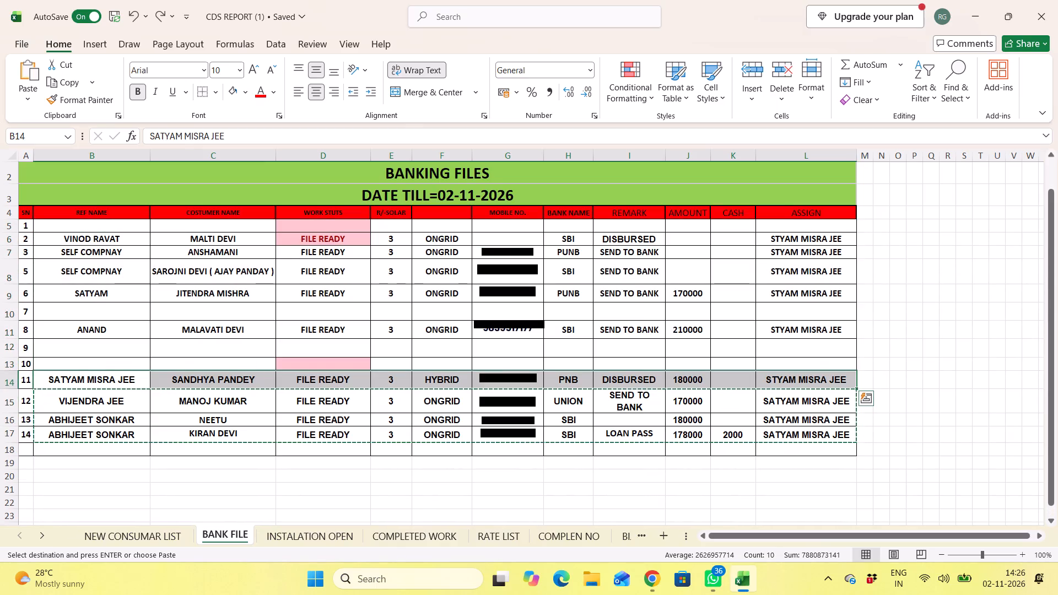
key("ctrl+z")
key("ctrl+z")
key("ctrl+z")
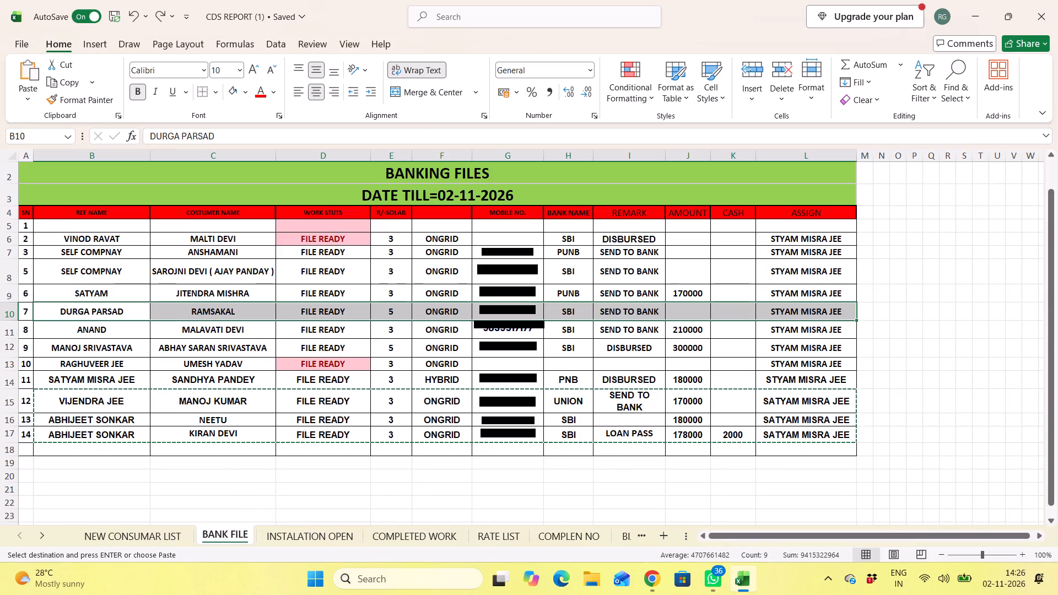
left_click(355, 469)
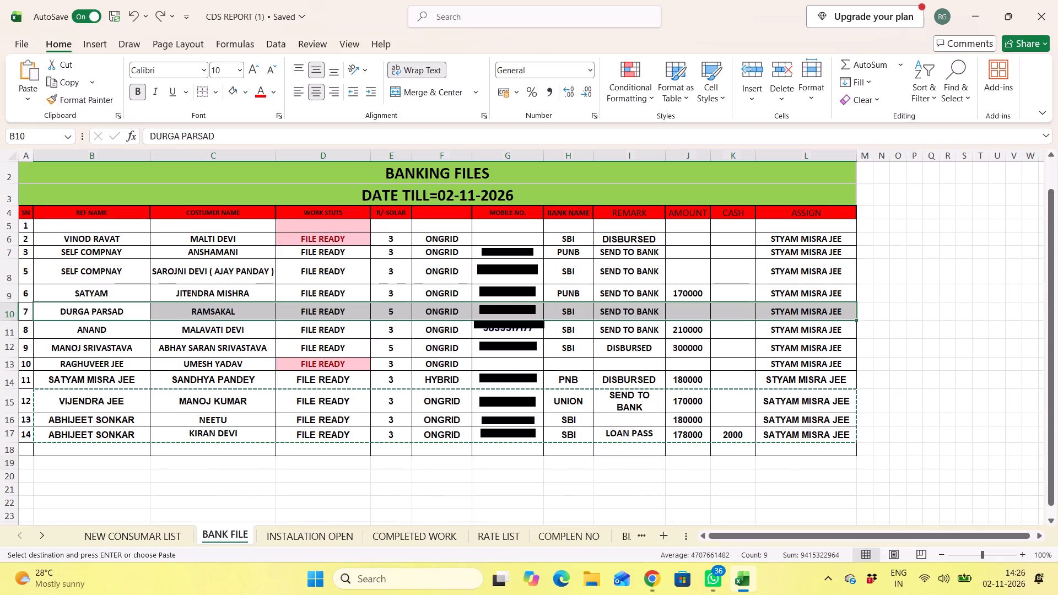
Clear the entry in row 13 of BANK FILE from the REF NAME column through ASSIGN, keeping its serial number.
left_click(89, 405)
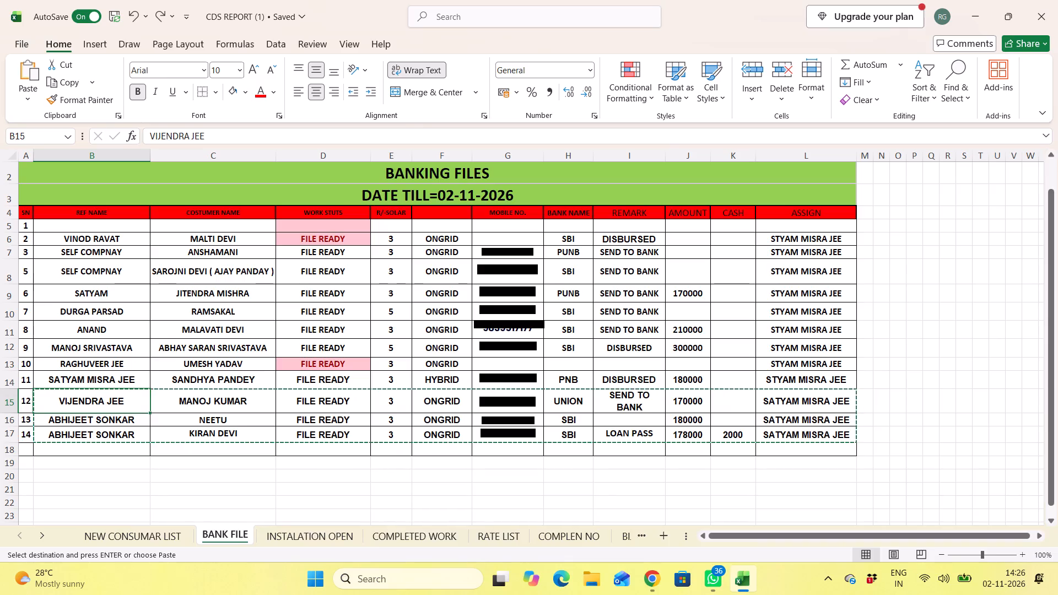
left_click_drag(58, 363, 593, 370)
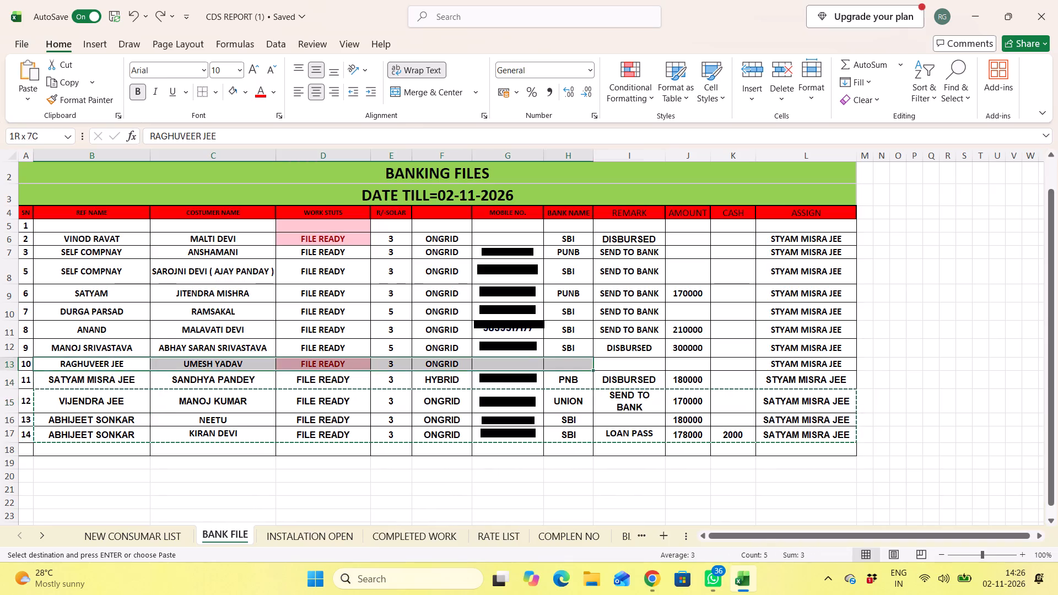
left_click_drag(593, 370, 797, 368)
key("Delete")
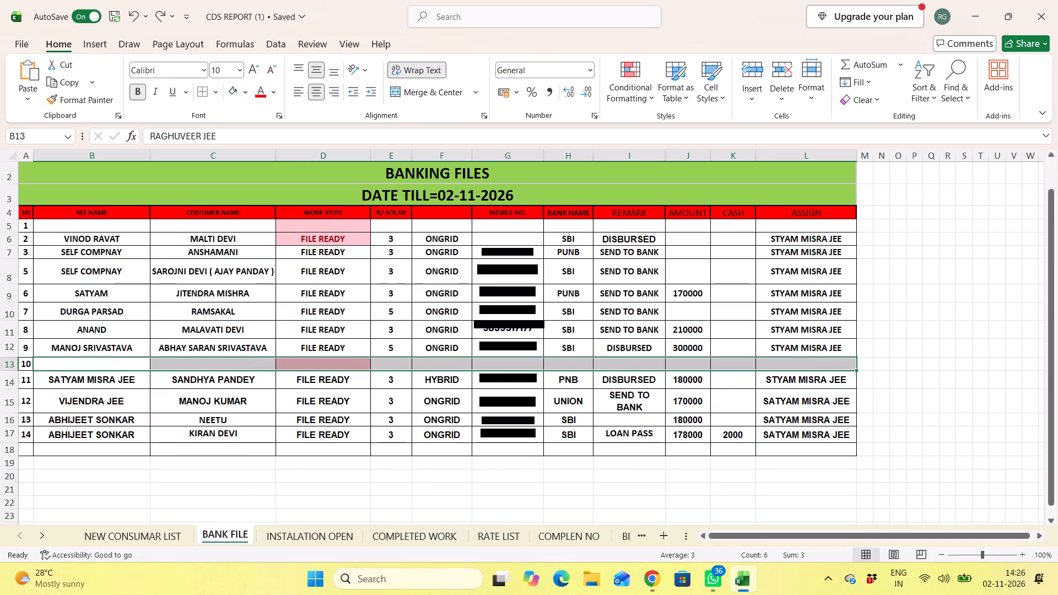
Move the entries in B6:L12 up one row so the list starts at row 5.
left_click_drag(63, 237, 441, 359)
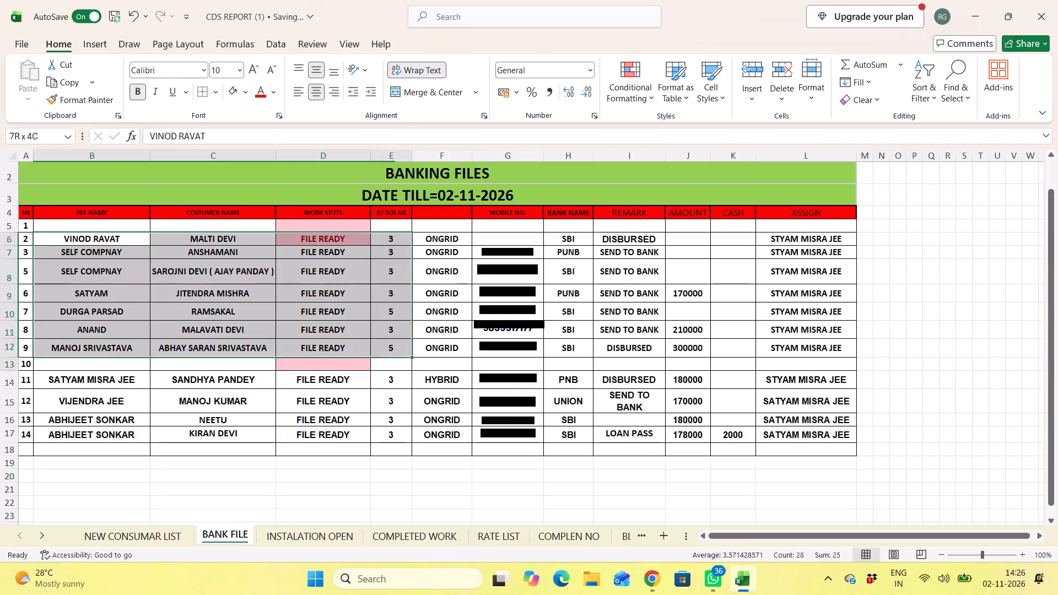
left_click_drag(441, 359, 795, 345)
key("ctrl+x")
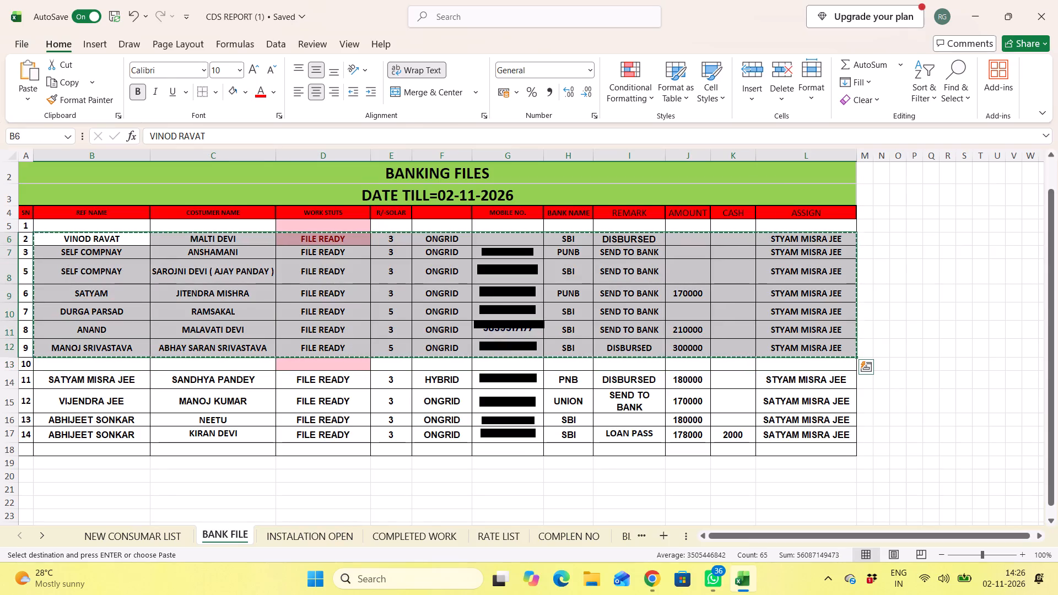
left_click(62, 228)
key("ctrl+v")
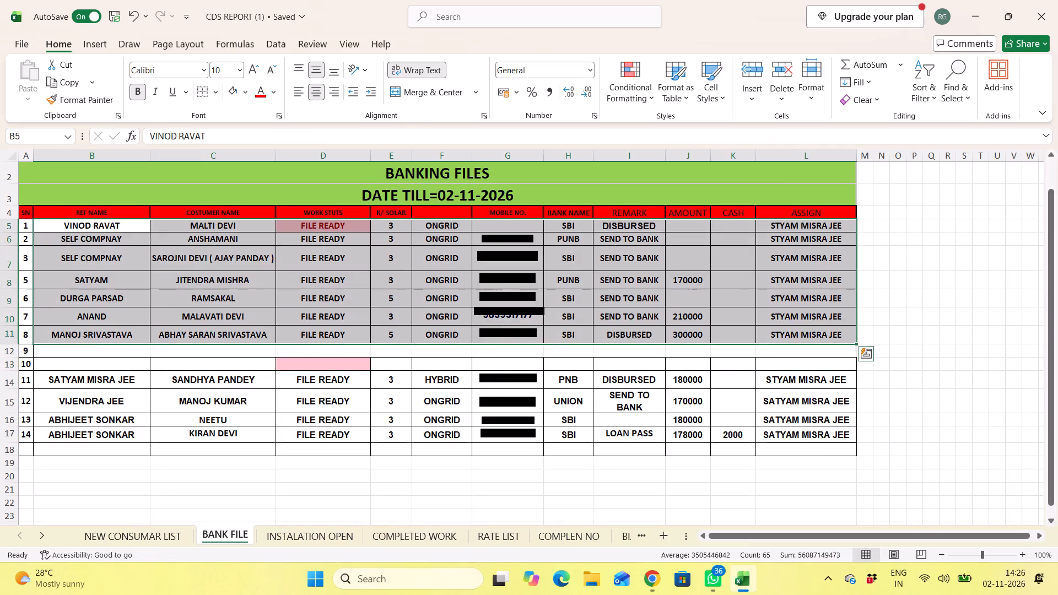
Move the entries in B14:L17 up to start at row 12, closing the gap in the list.
left_click_drag(56, 376, 612, 437)
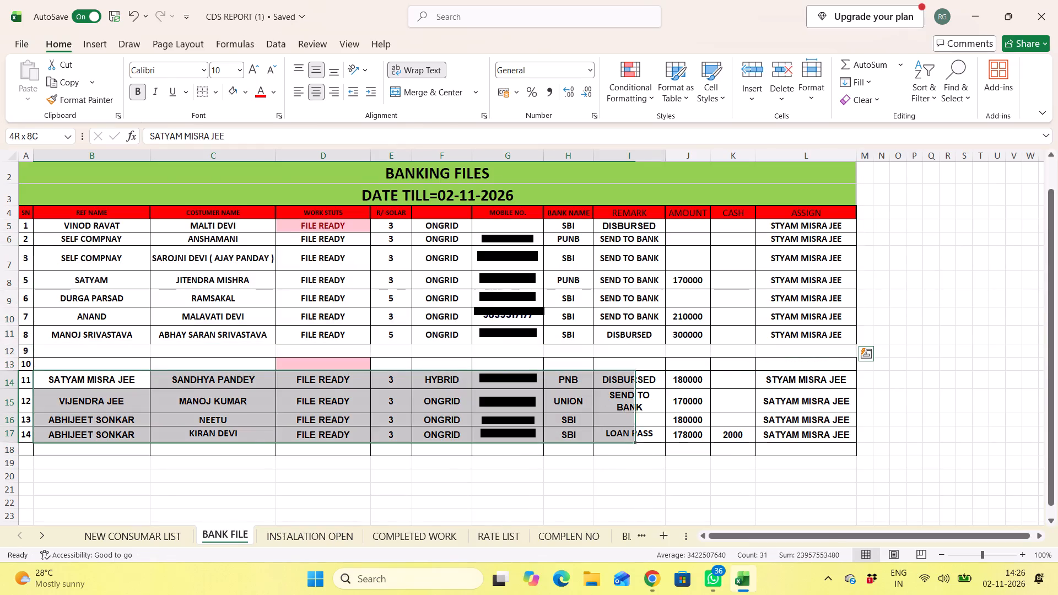
left_click_drag(612, 437, 786, 439)
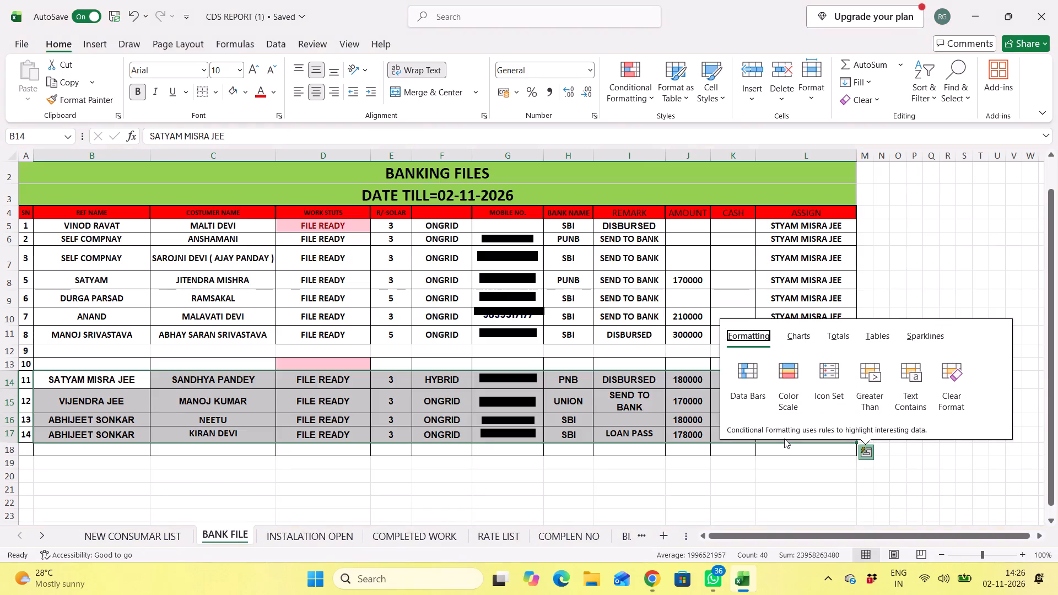
key("ctrl+x")
left_click(828, 459)
left_click_drag(73, 377, 476, 432)
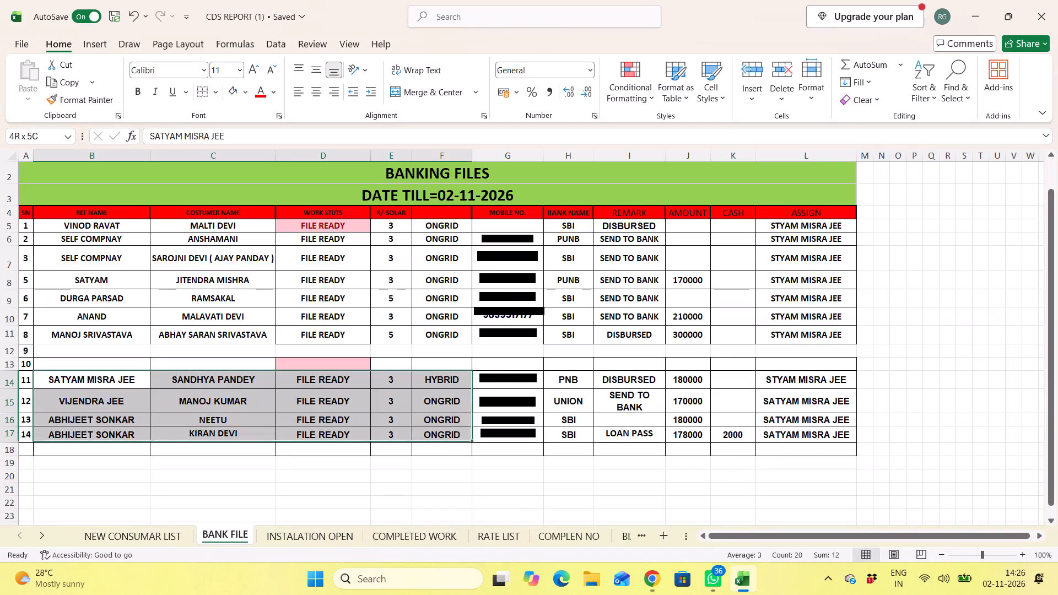
left_click_drag(476, 432, 807, 436)
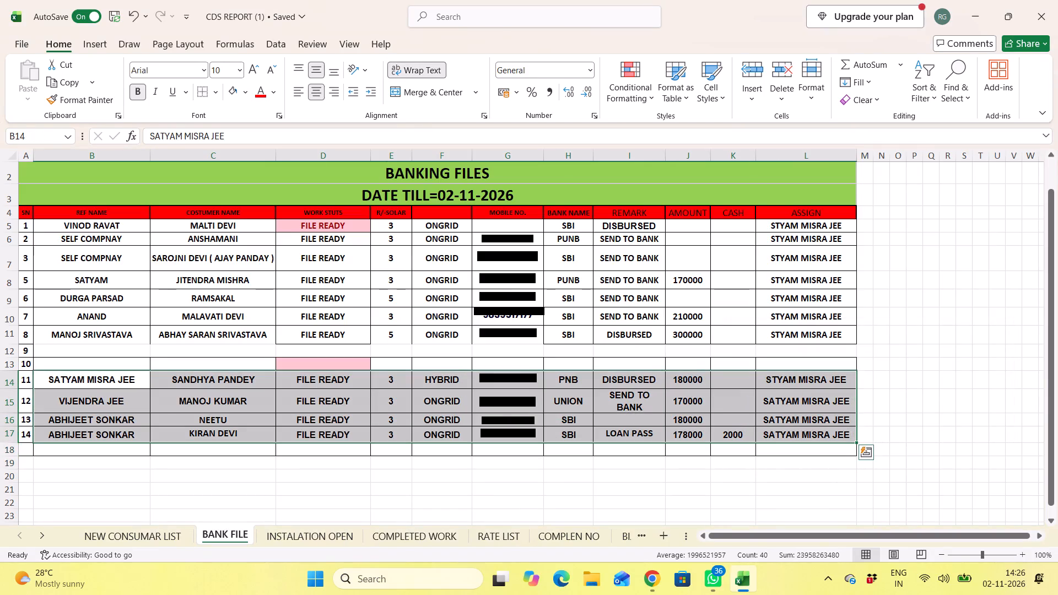
key("ctrl+x")
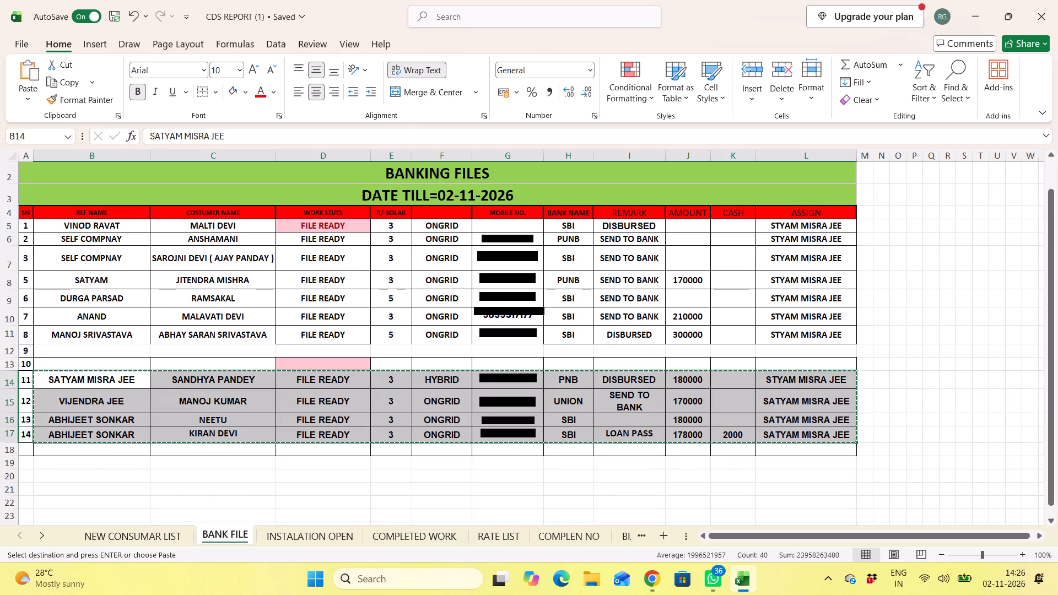
left_click(53, 351)
key("ctrl+v")
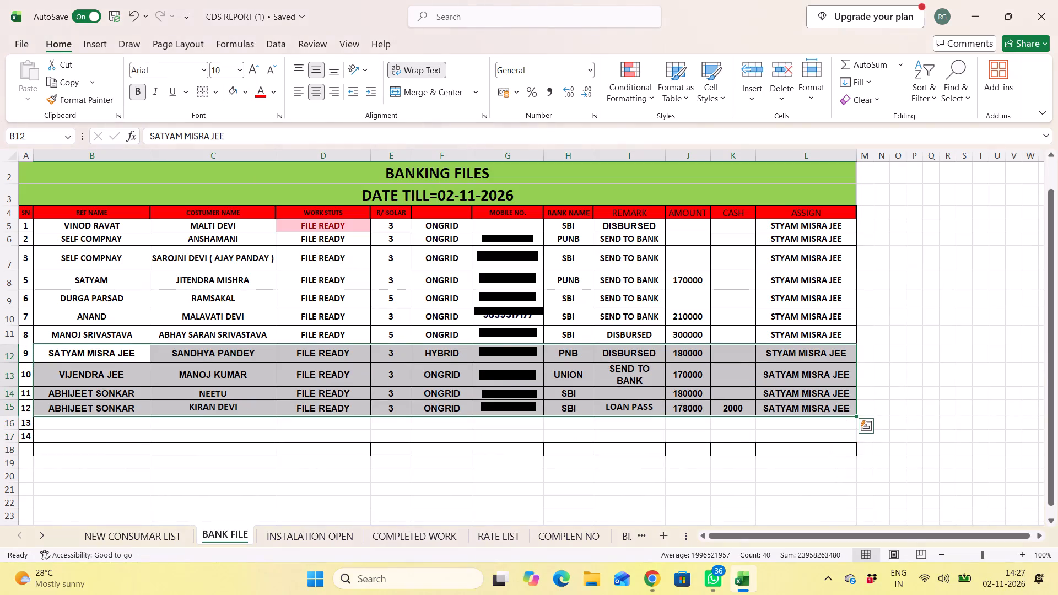
Apply all borders to the table cells B5:L18.
left_click(168, 403)
left_click_drag(44, 228, 232, 402)
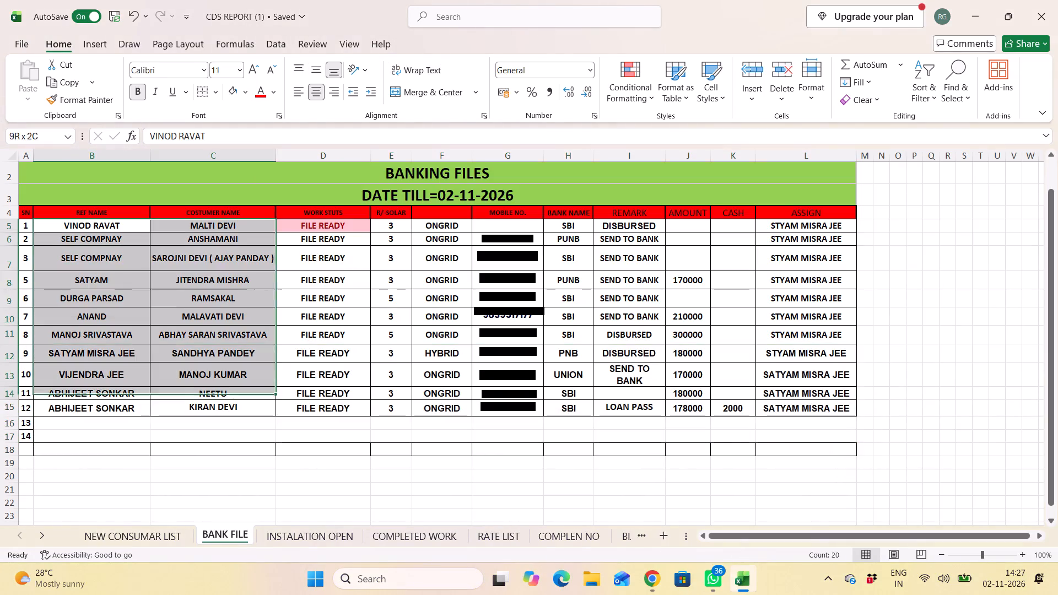
left_click_drag(232, 402, 807, 457)
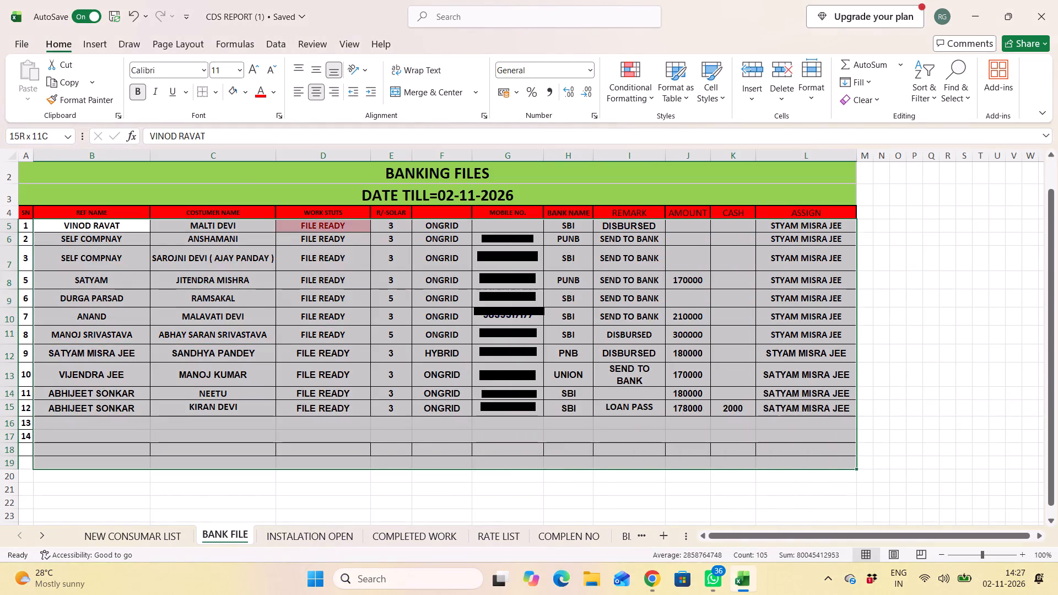
left_click_drag(807, 457, 807, 447)
left_click(219, 90)
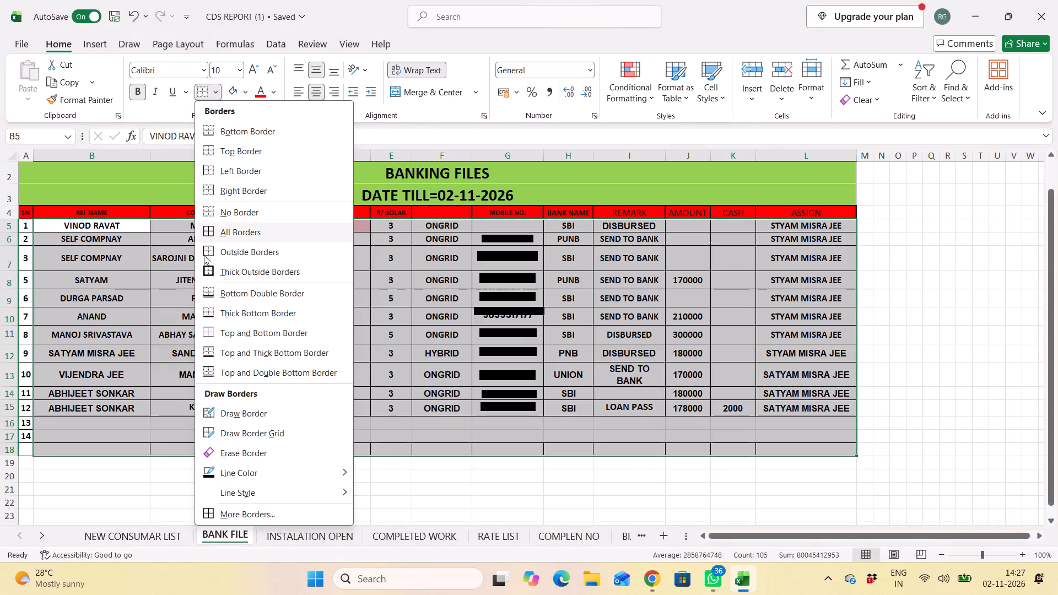
left_click(220, 250)
left_click(217, 96)
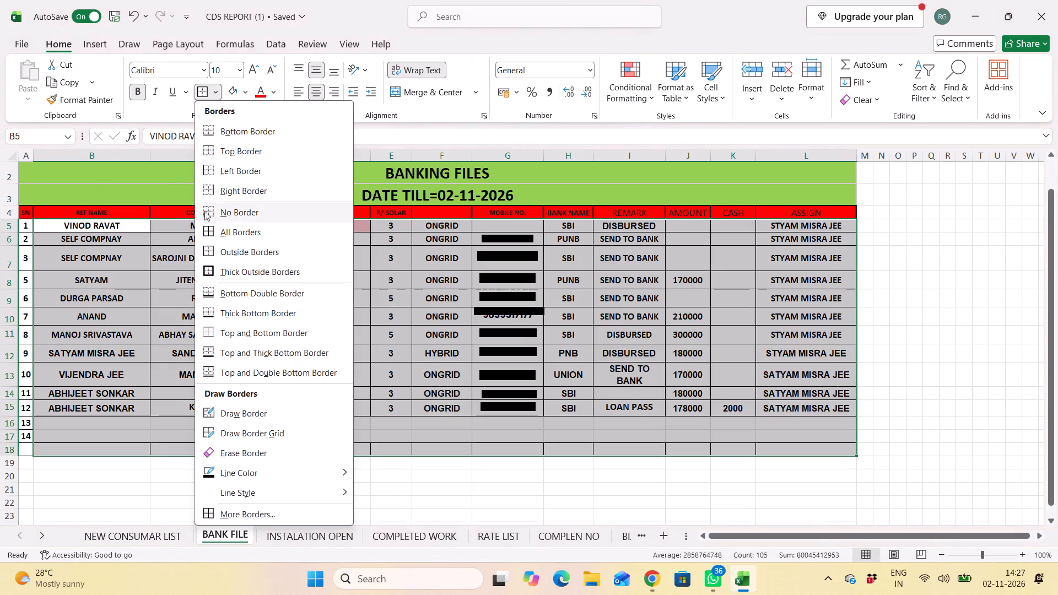
left_click(206, 237)
left_click(176, 421)
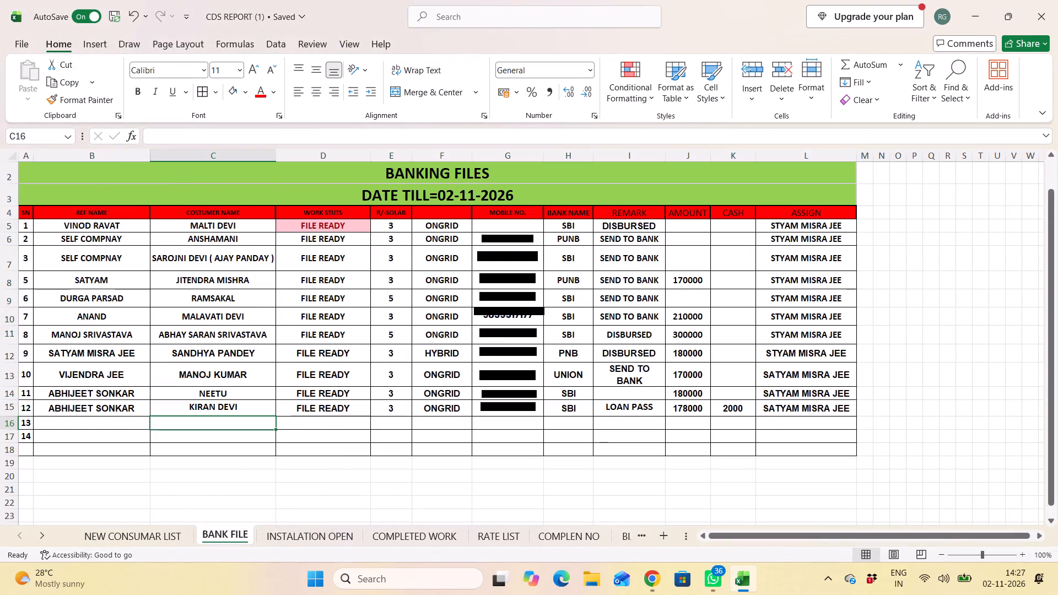
Clear the three entries marked DISBURSED in rows 5, 11 and 12, keeping their serial numbers.
left_click_drag(44, 228, 466, 226)
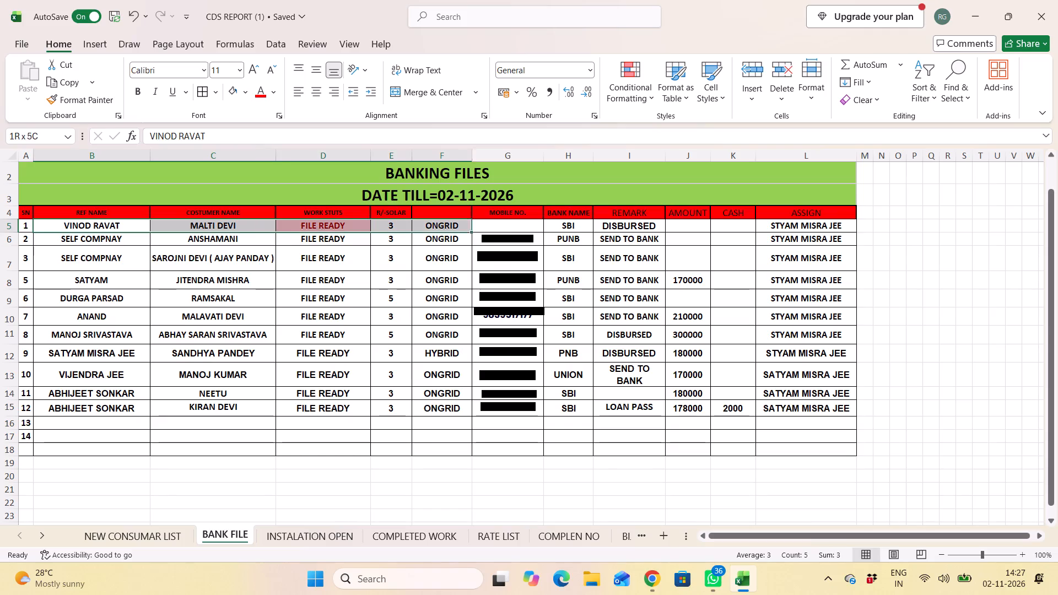
left_click_drag(466, 226, 758, 230)
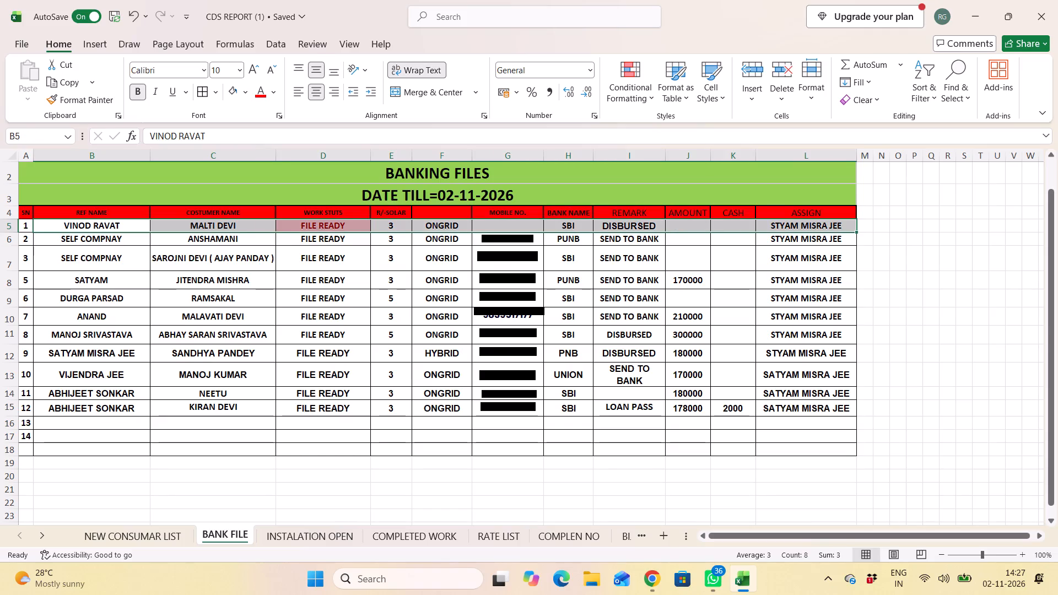
key("Delete")
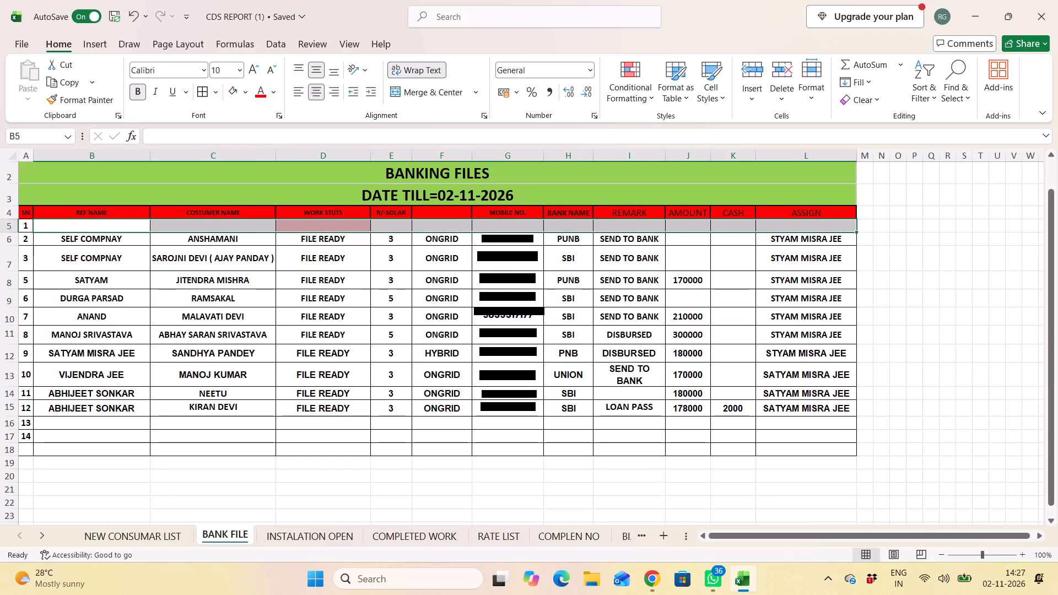
left_click_drag(95, 333, 777, 340)
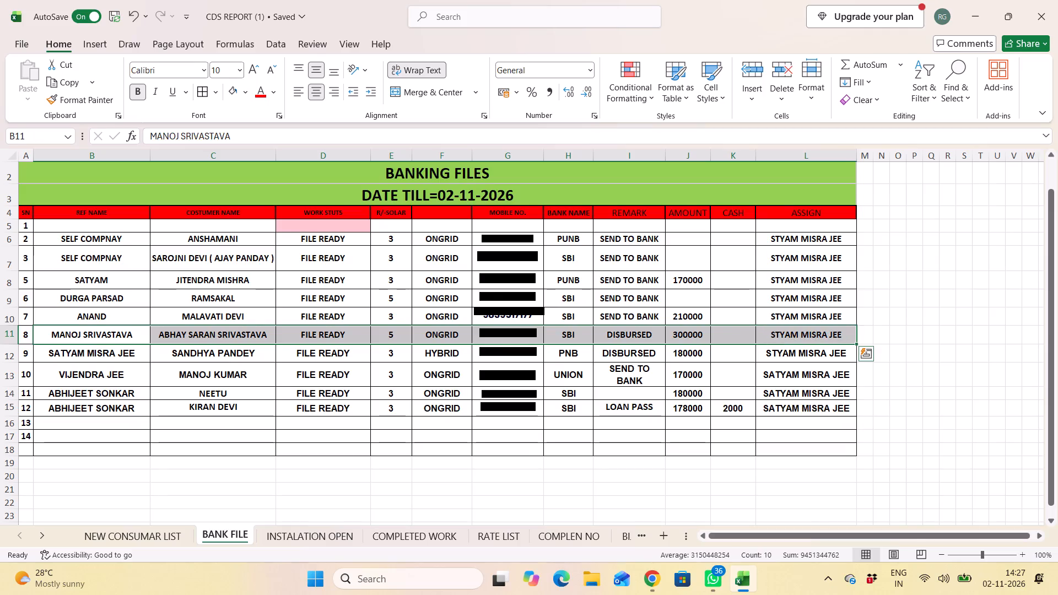
key("Delete")
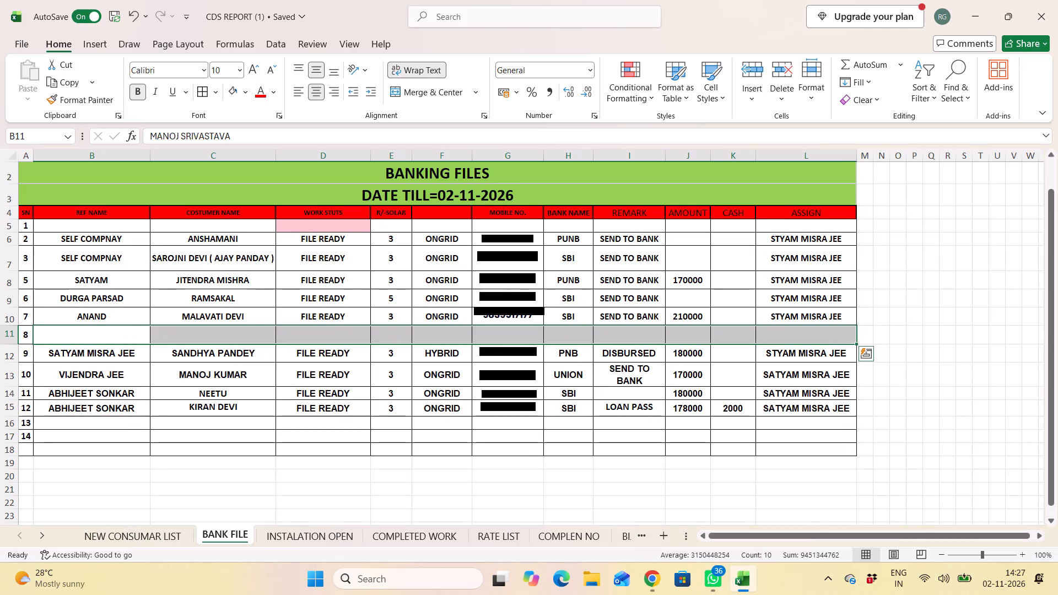
left_click_drag(65, 355, 746, 354)
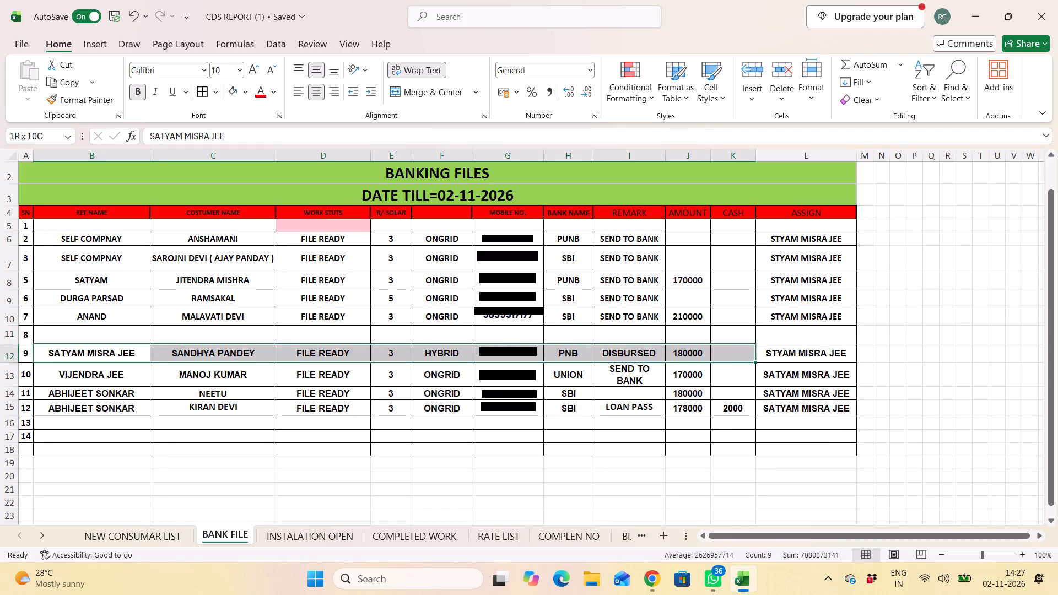
left_click_drag(746, 354, 766, 353)
key("Delete")
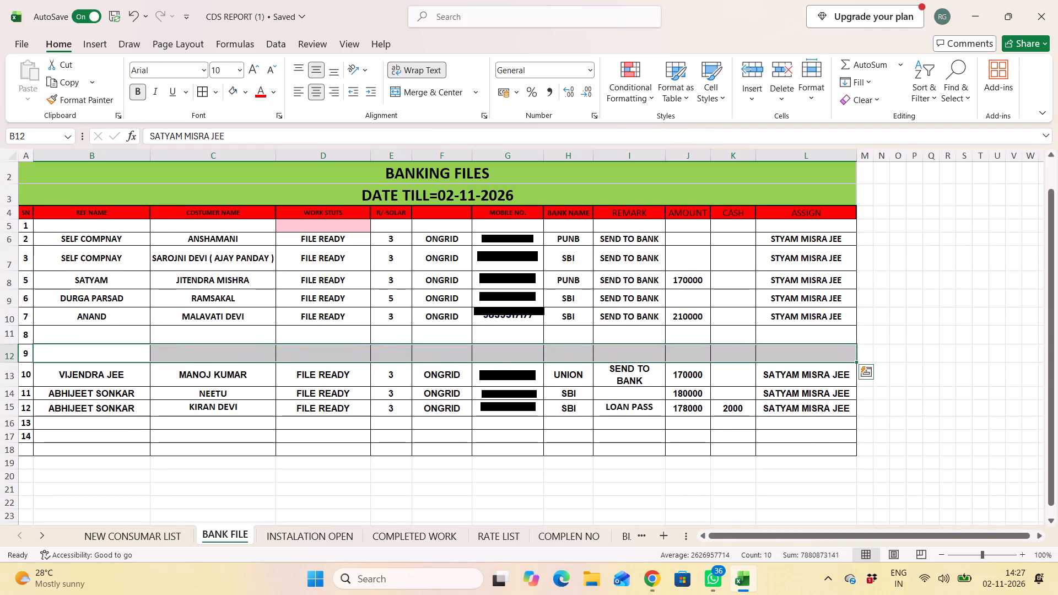
Move the entries in B6:L10 up one row so the list starts at row 5.
left_click(272, 442)
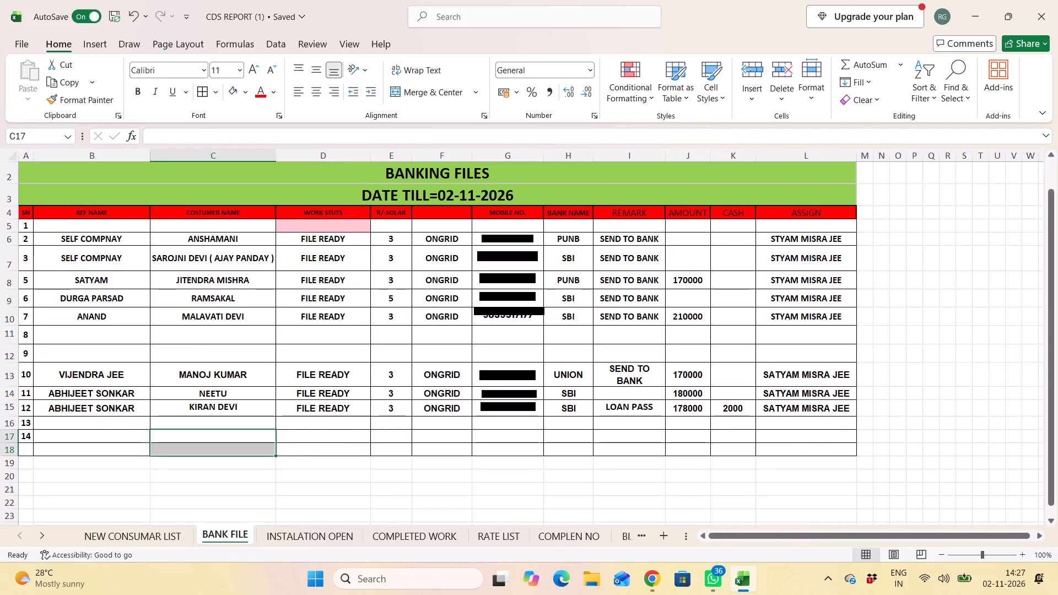
left_click_drag(72, 237, 111, 258)
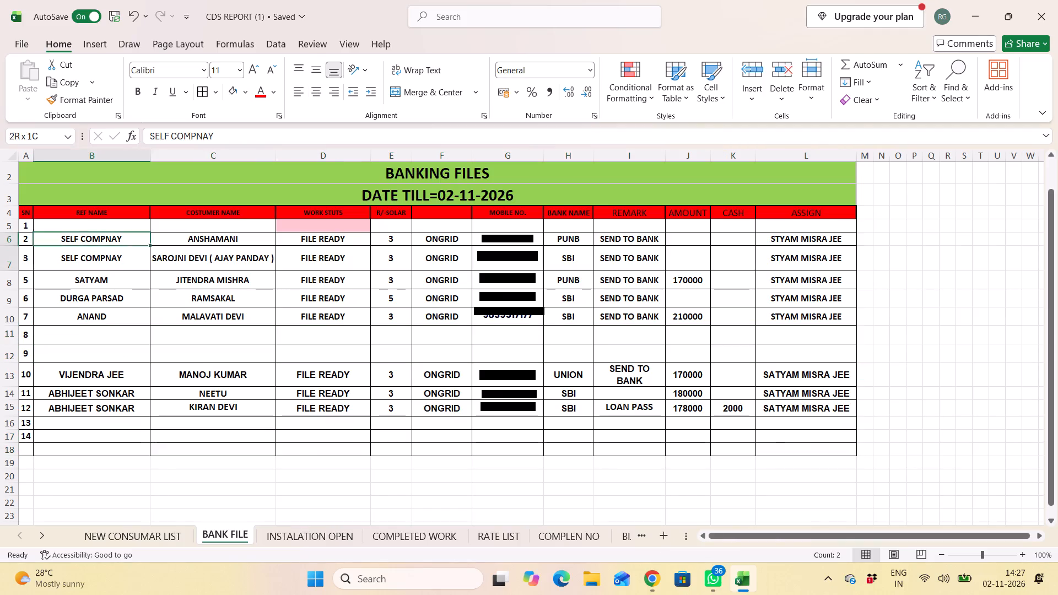
left_click_drag(111, 258, 794, 310)
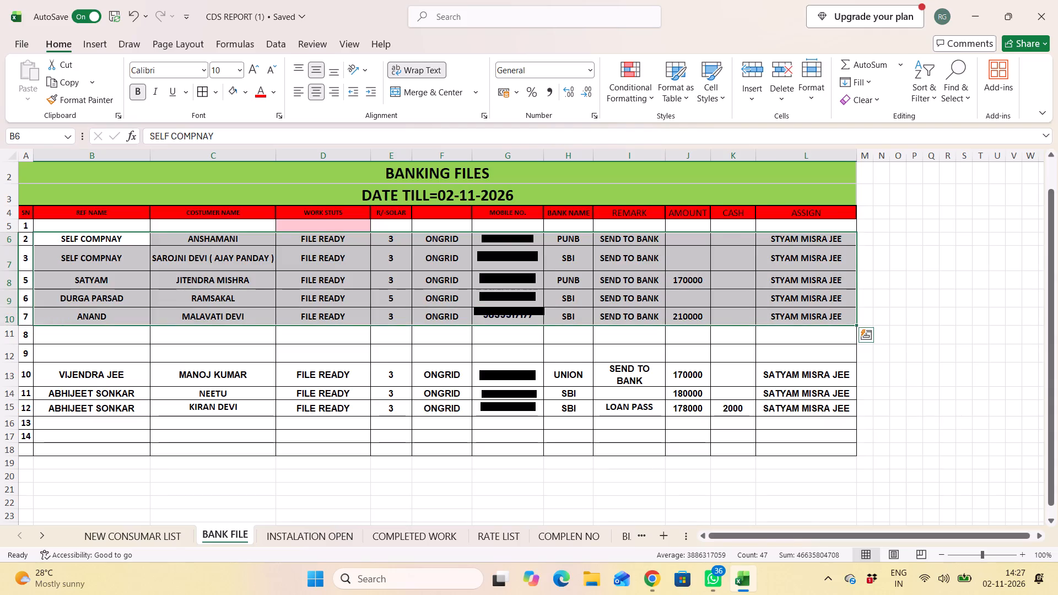
key("ctrl+x")
left_click(72, 220)
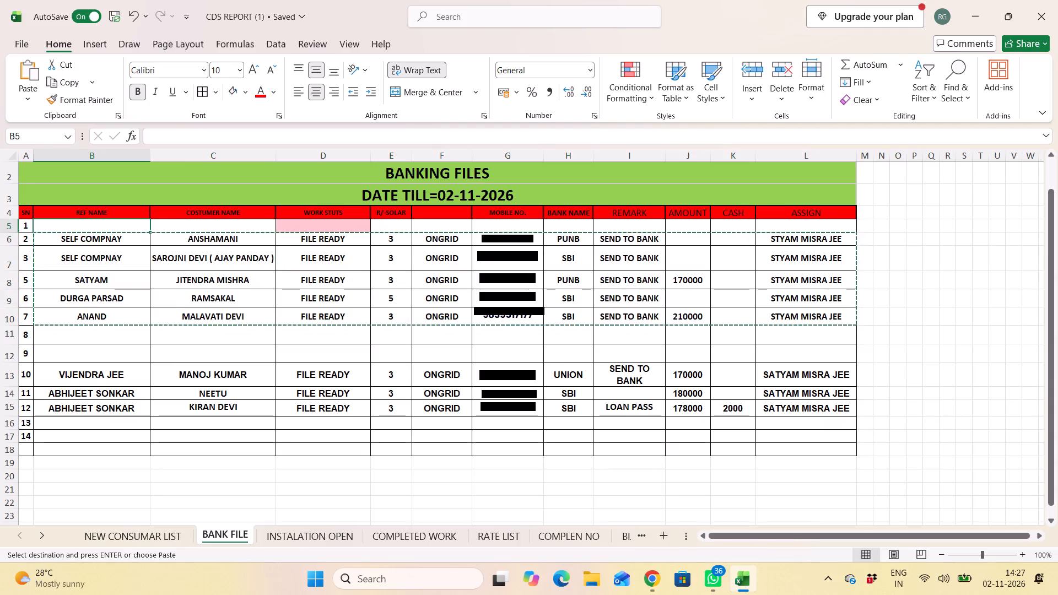
key("ctrl+v")
Move the entries in B13:L16 up to start at row 10, closing the gap in the list.
left_click_drag(75, 371, 465, 423)
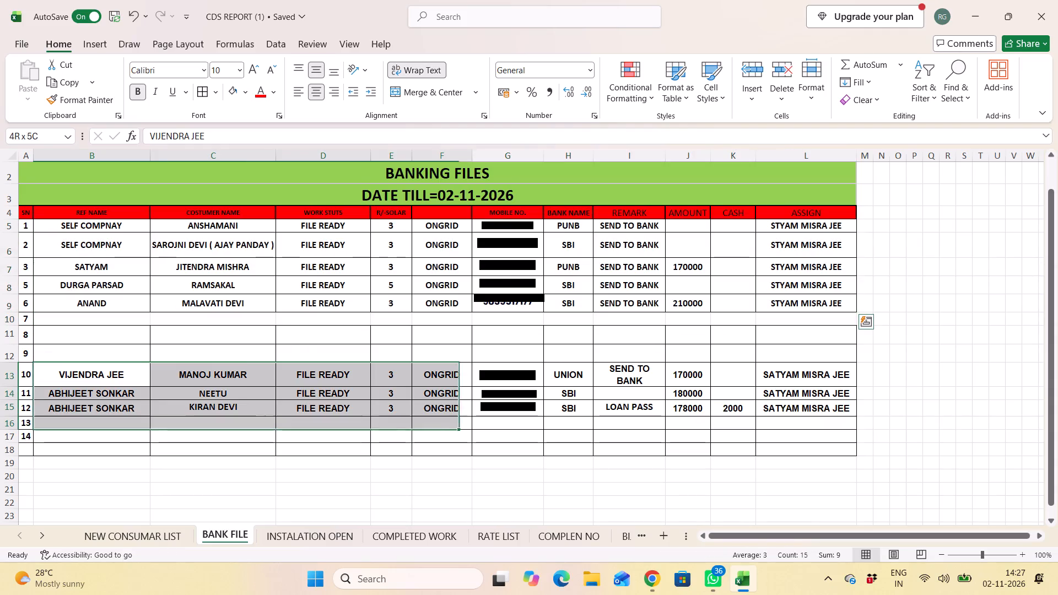
left_click_drag(465, 423, 796, 425)
key("ctrl+x")
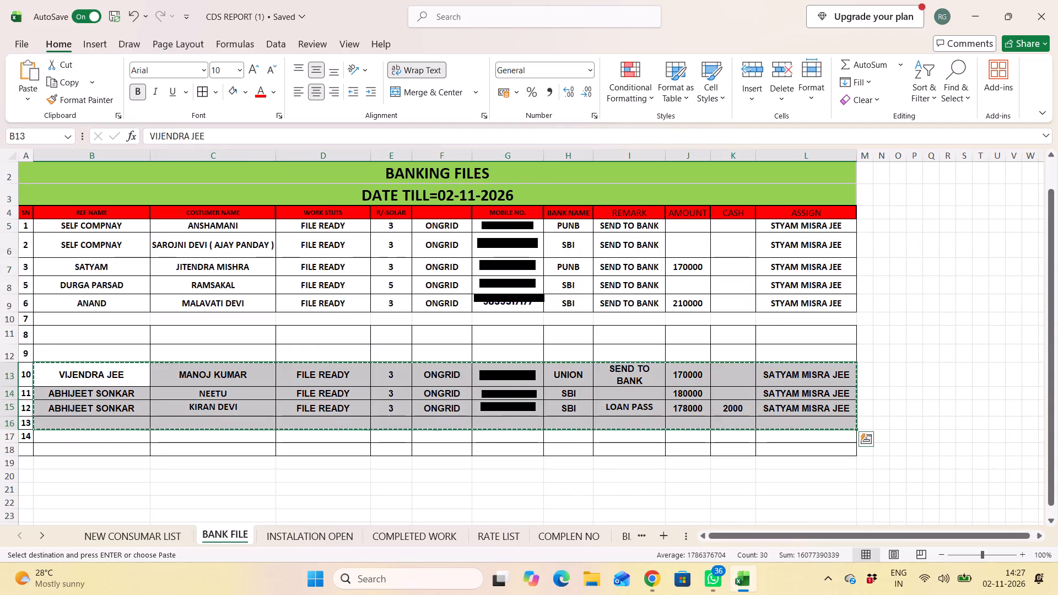
left_click(90, 314)
key("ctrl+v")
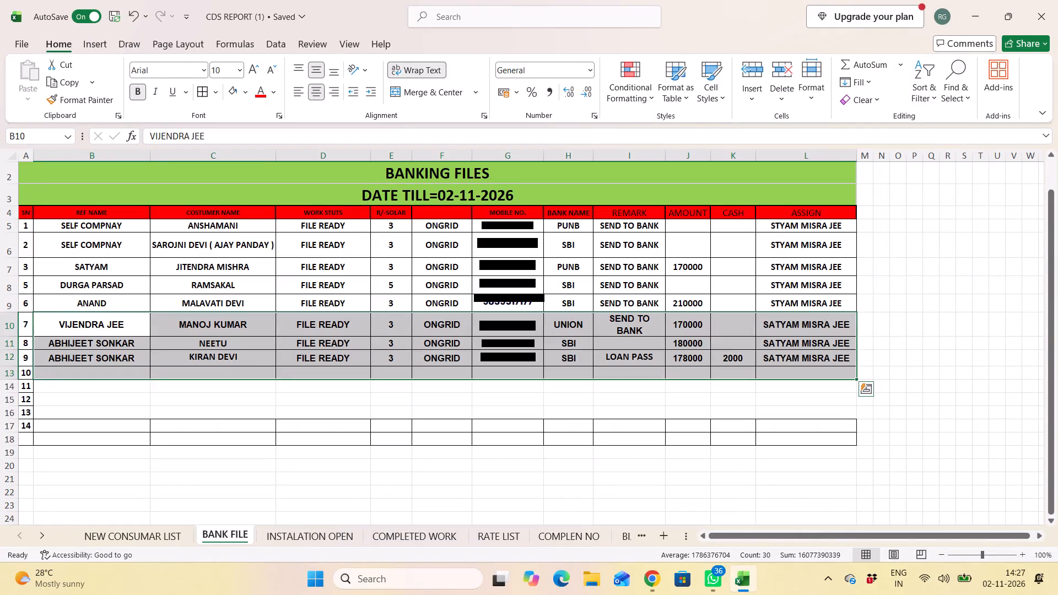
Apply all borders to the table cells B5:L18 and save the workbook.
left_click_drag(45, 225, 697, 449)
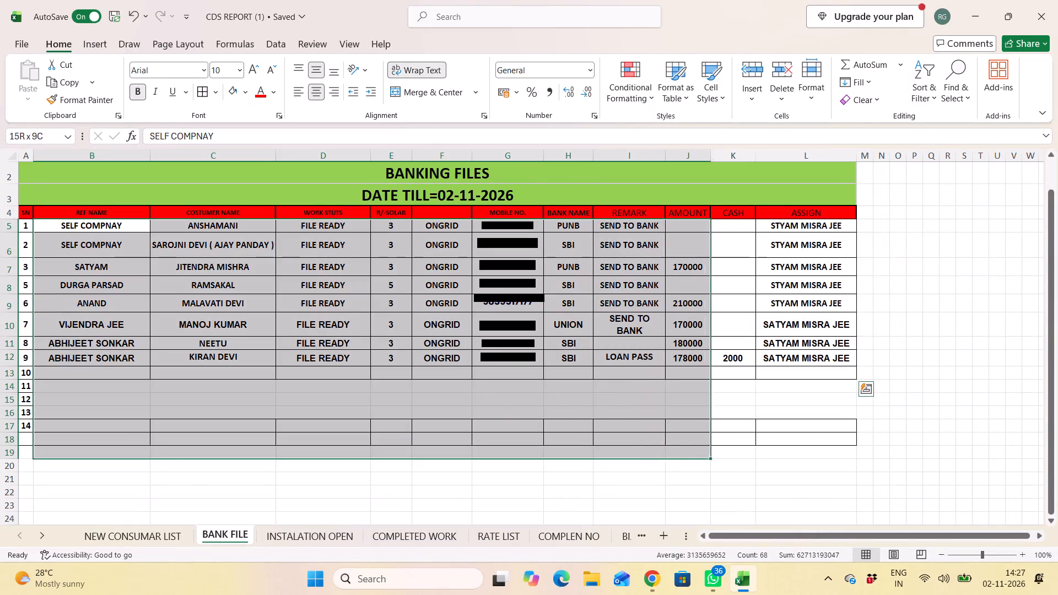
left_click_drag(697, 449, 817, 435)
double_click(194, 93)
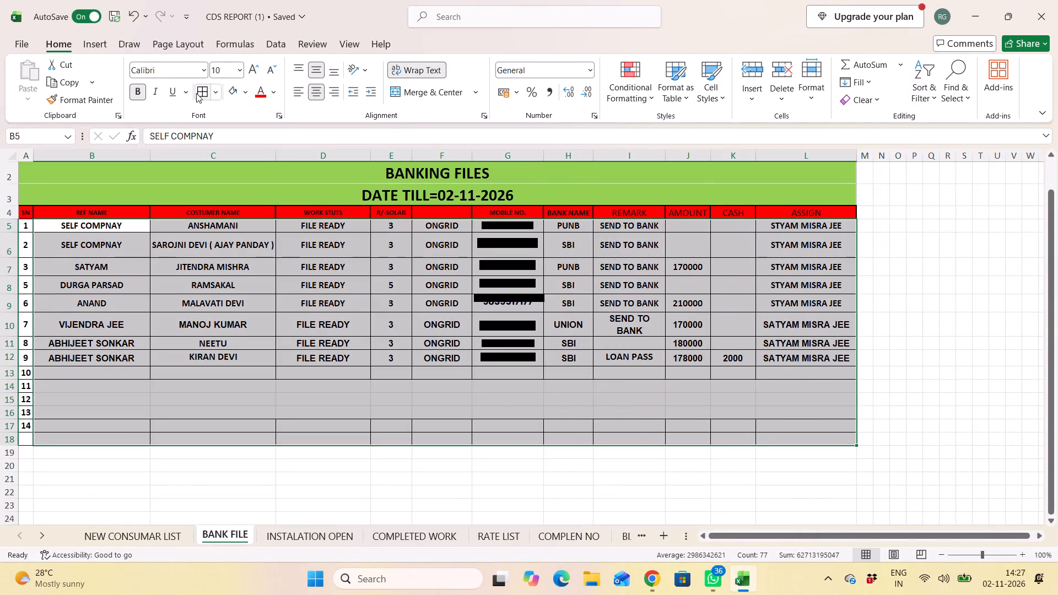
left_click(307, 452)
left_click(376, 465)
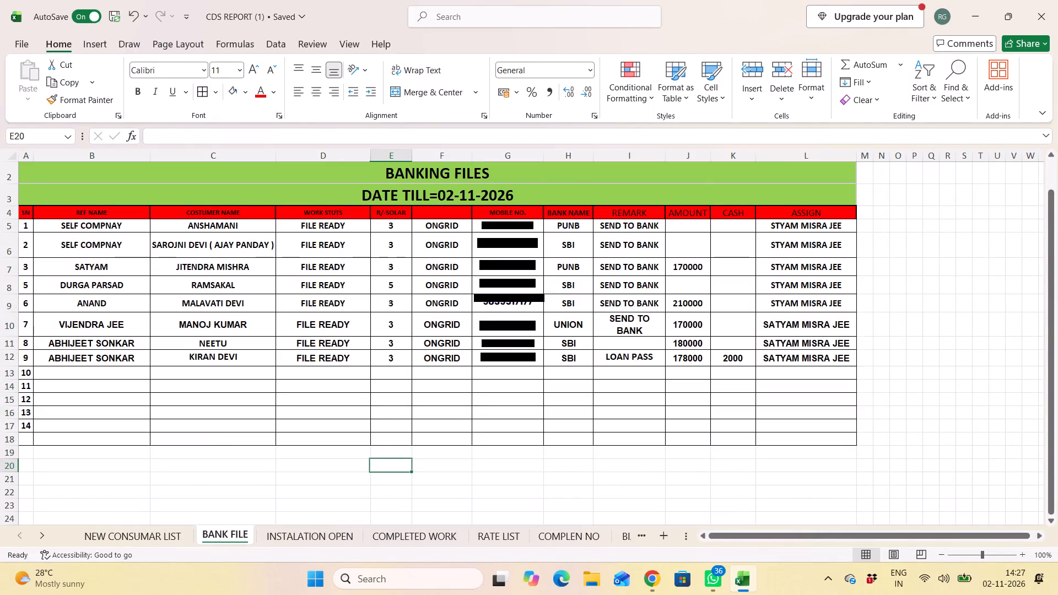
key("ctrl+s")
Review the COMPLETED WORK and INSTALATION OPEN sheets and return to the BANK FILE sheet.
left_click(292, 534)
left_click(348, 538)
left_click(373, 537)
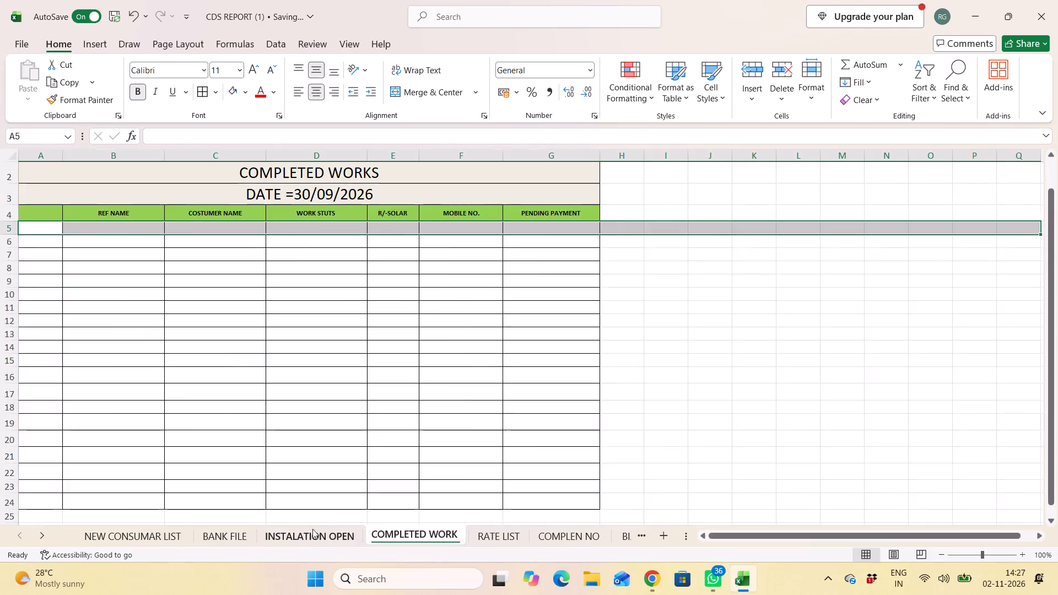
left_click(304, 529)
left_click(381, 536)
left_click(535, 360)
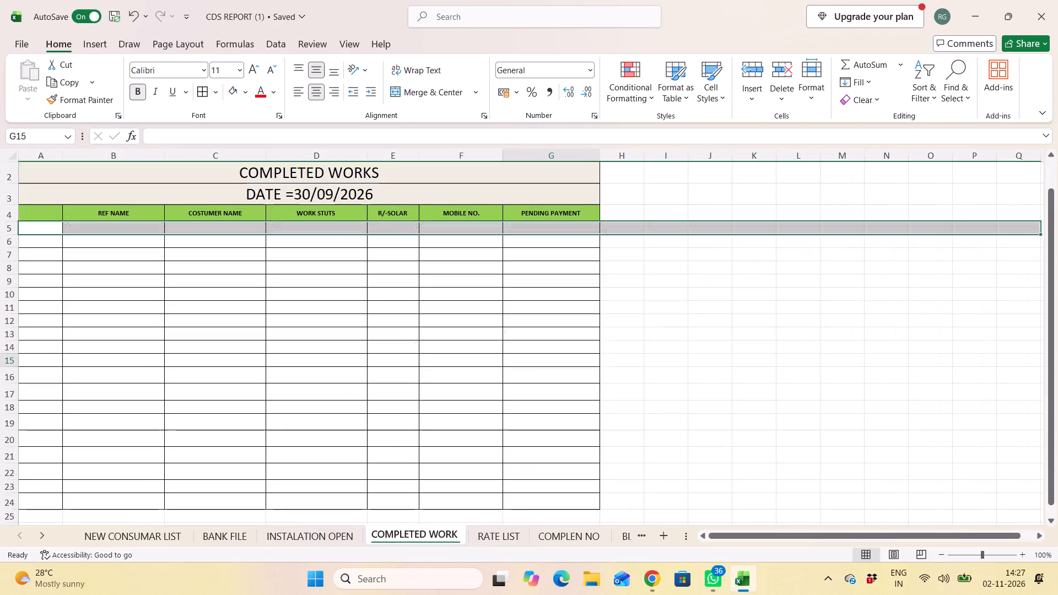
left_click(334, 535)
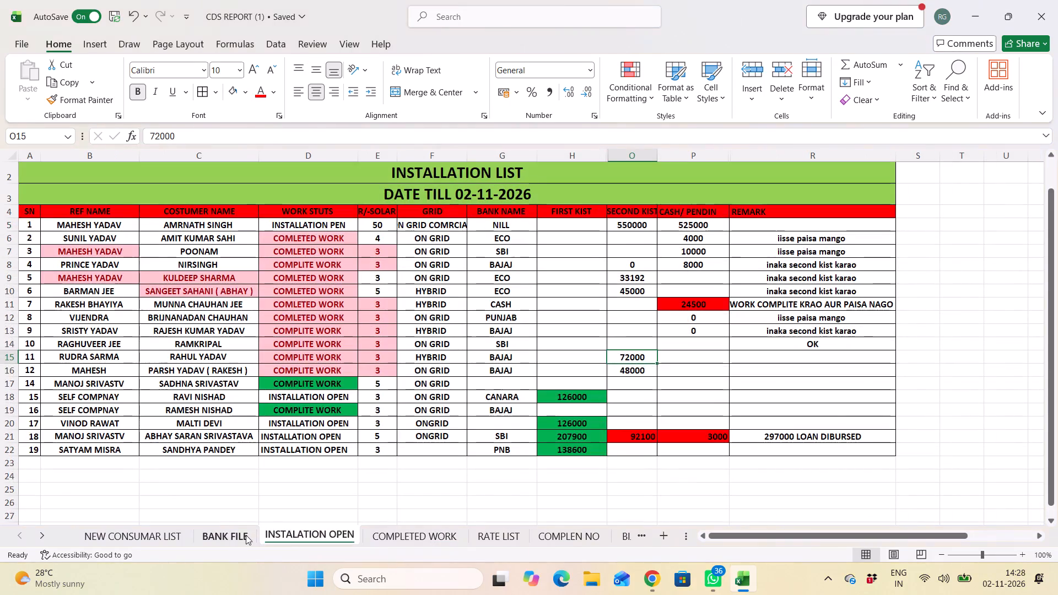
left_click(239, 537)
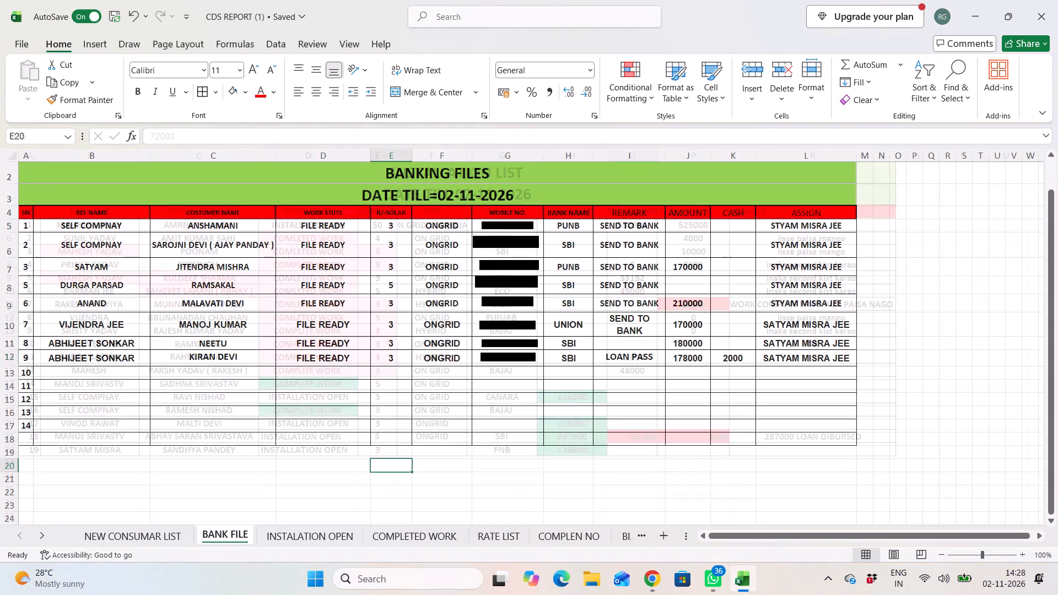
Save the CDS REPORT (1) workbook and close it.
left_click(305, 409)
key("ctrl+s")
left_click(1057, 0)
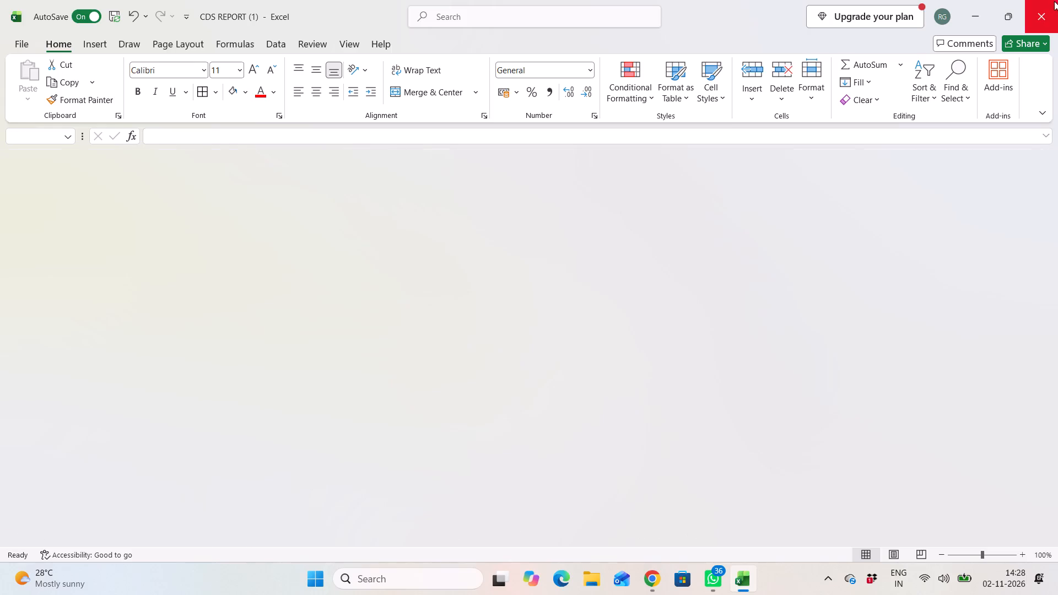